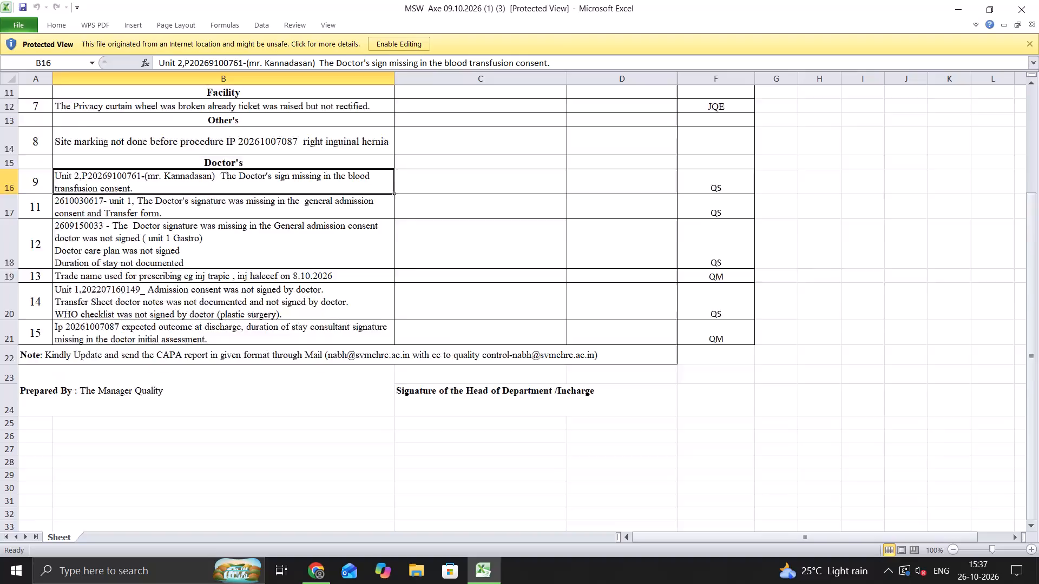
# Enable editing of the protected MSW quality team observation report dated 09.10.2026.
pyautogui.scroll(5, 437, 246)
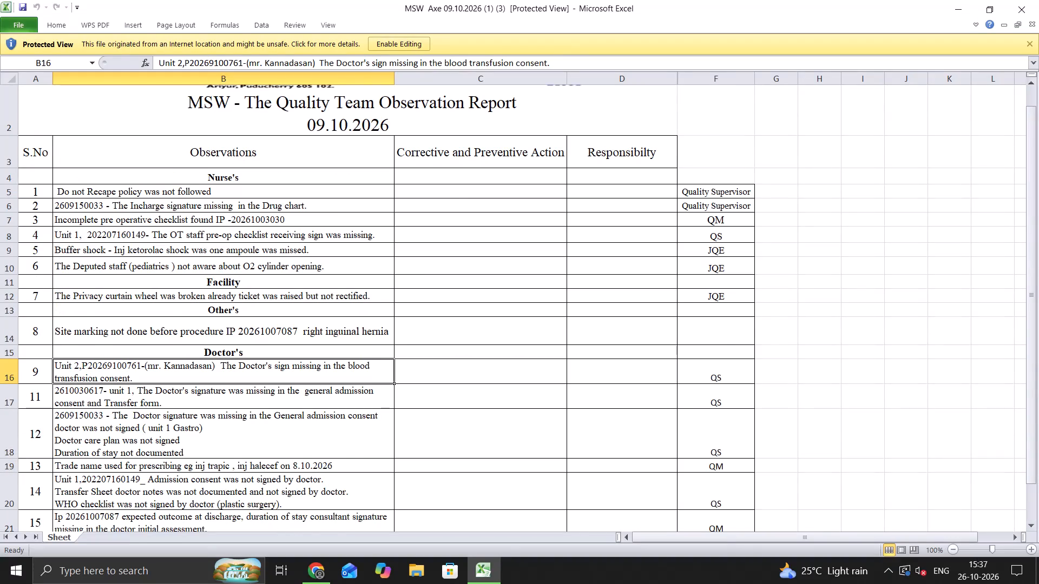
pyautogui.click(406, 232)
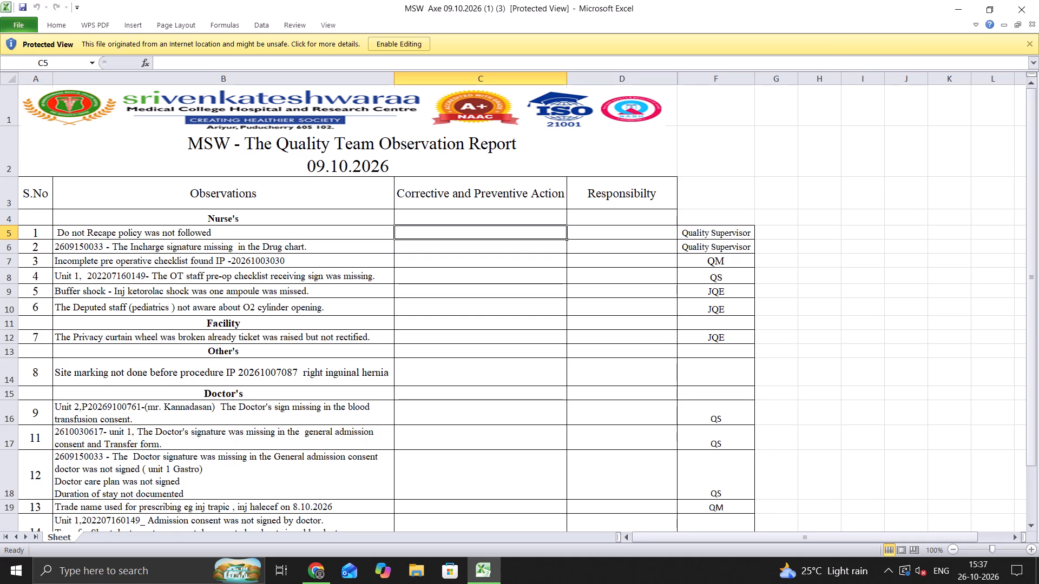
pyautogui.write('INSTRUCTIOM')
pyautogui.press('BackSpace')
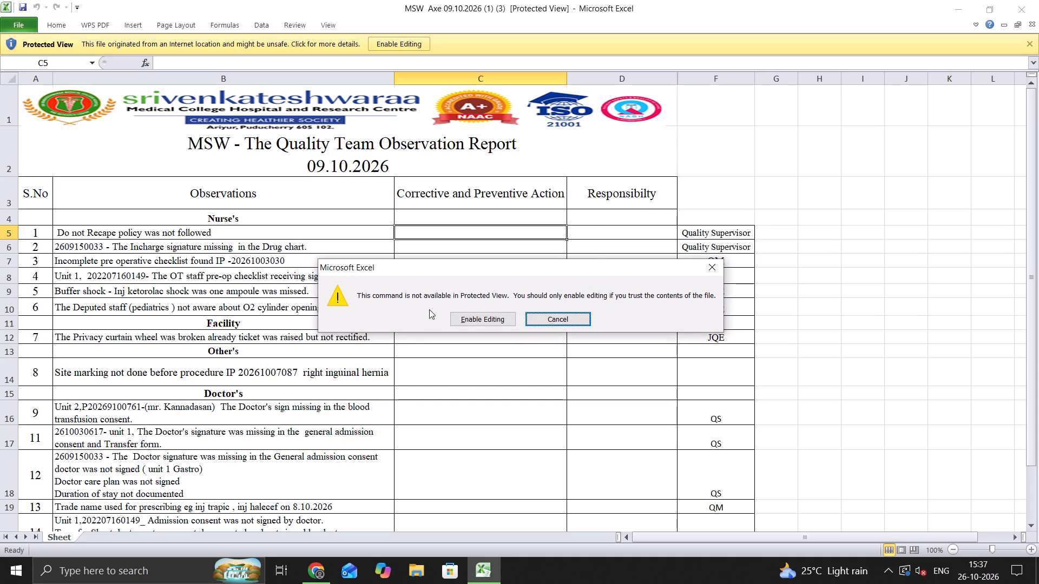
pyautogui.click(461, 315)
# Enter "INSTRUCTION GIVEN TO STAFF AND DOCTOR'S REGARDING RECAP POLICY" as the corrective and preventive action for observation 1.
pyautogui.click(423, 270)
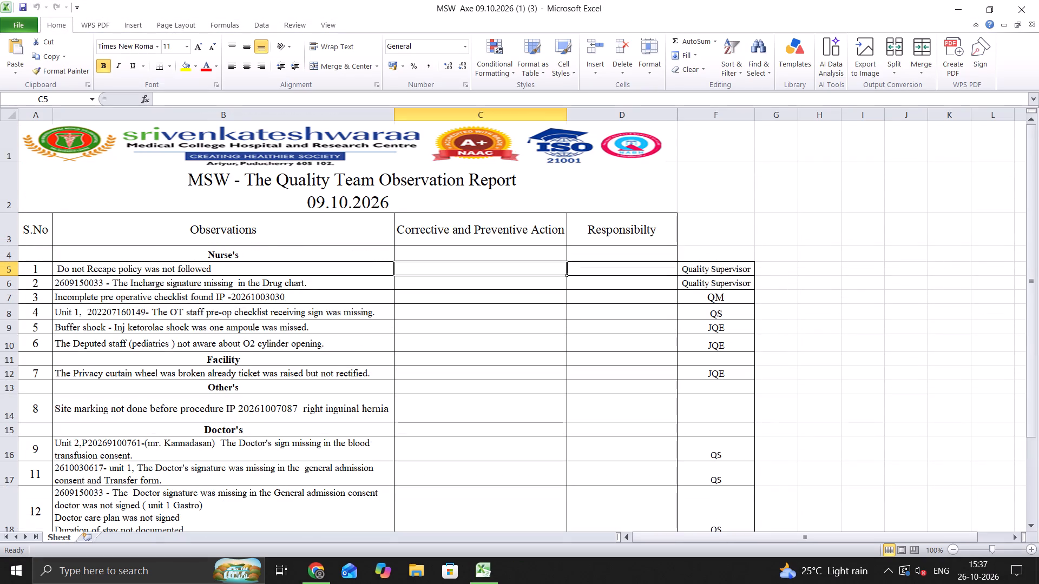
pyautogui.write('INT')
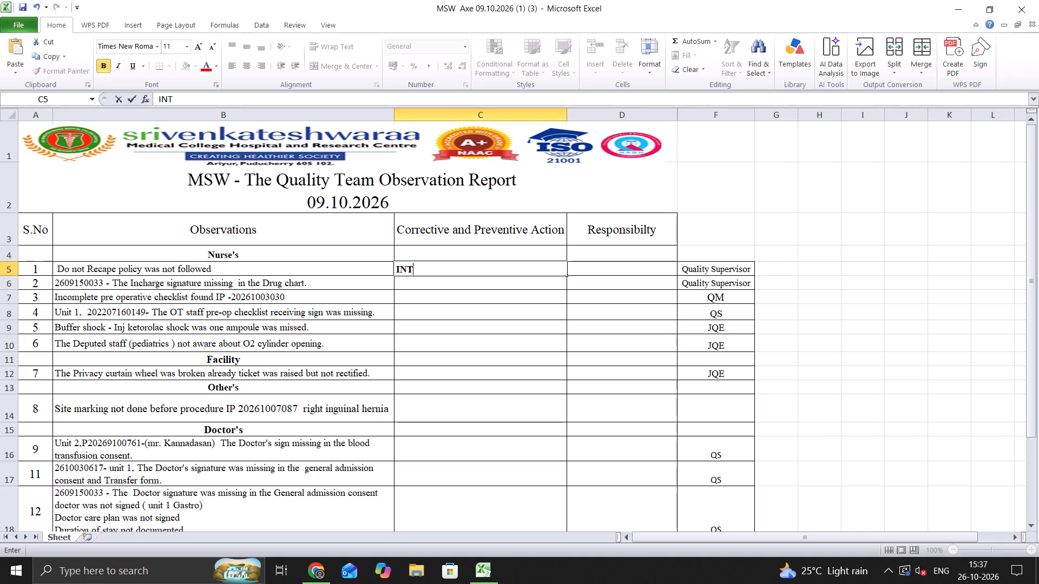
pyautogui.press('BackSpace')
pyautogui.write('STRUCTION GIVEN TO')
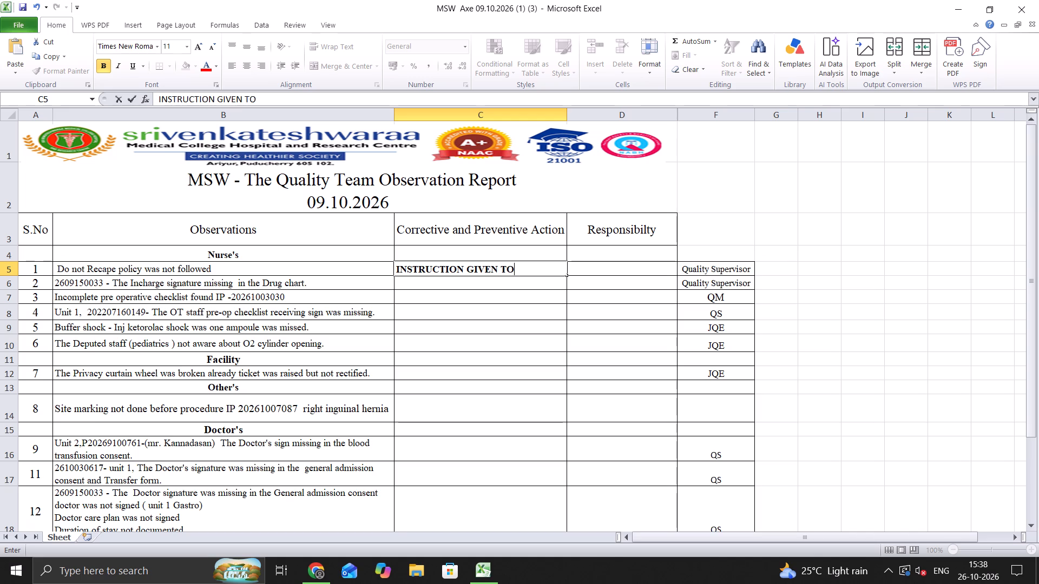
pyautogui.press('space')
pyautogui.write('PAT')
pyautogui.press('BackSpace')
pyautogui.press('BackSpace')
pyautogui.press('BackSpace')
pyautogui.write('ATA')
pyautogui.press('BackSpace')
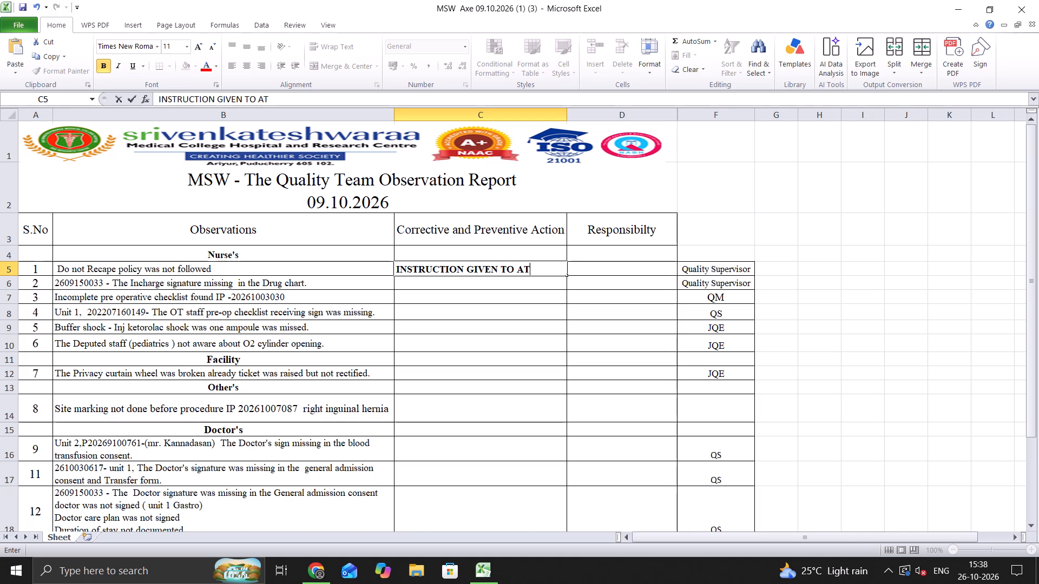
pyautogui.press('BackSpace')
pyautogui.press('BackSpace')
pyautogui.press('a')
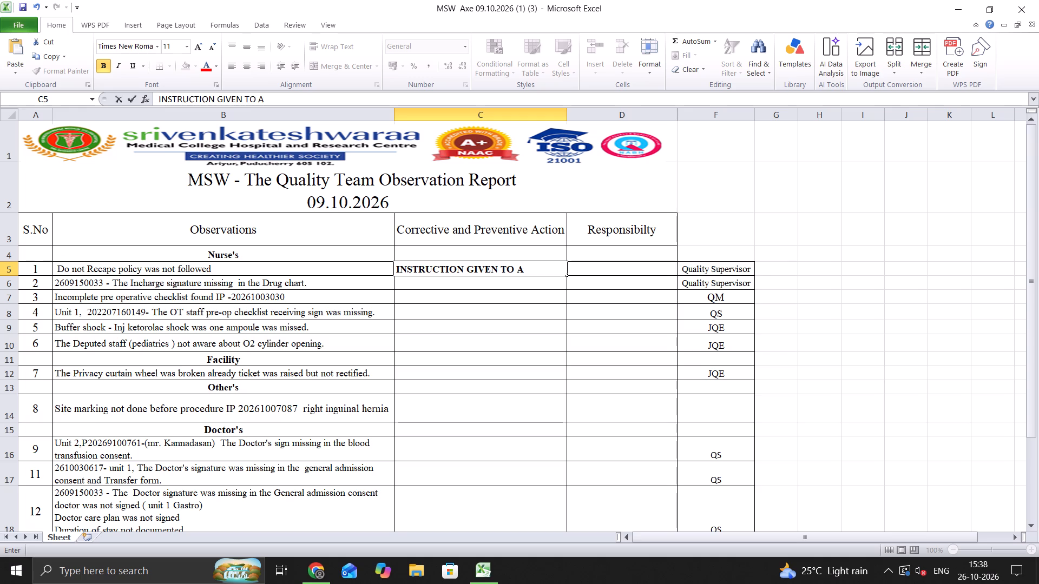
pyautogui.press('BackSpace')
pyautogui.write('STA')
pyautogui.write('FF AND DOCTOR')
pyautogui.press('space')
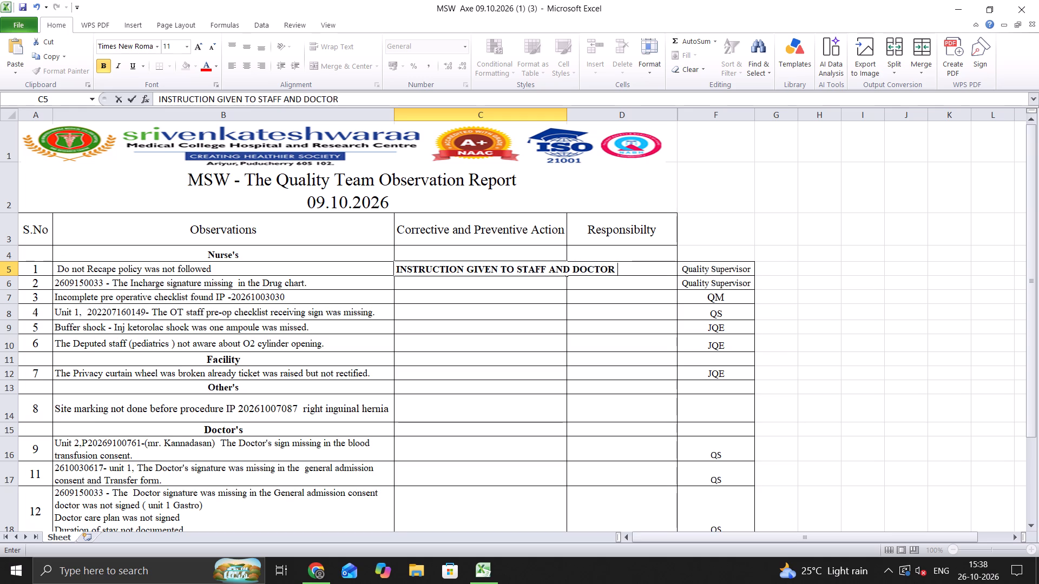
pyautogui.press('BackSpace')
pyautogui.press("'")
pyautogui.write('S REGARD')
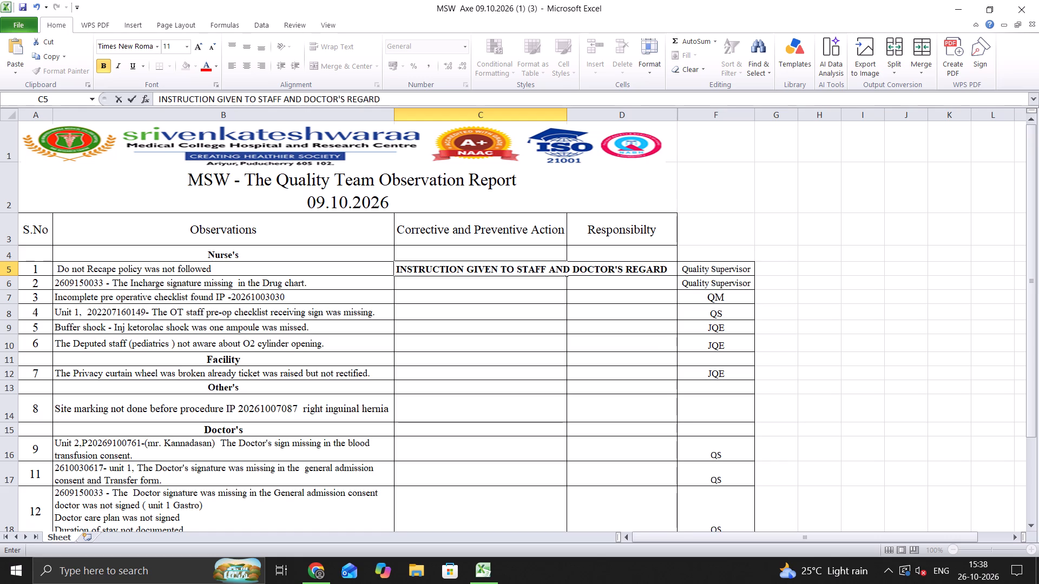
pyautogui.write('ING')
pyautogui.press('space')
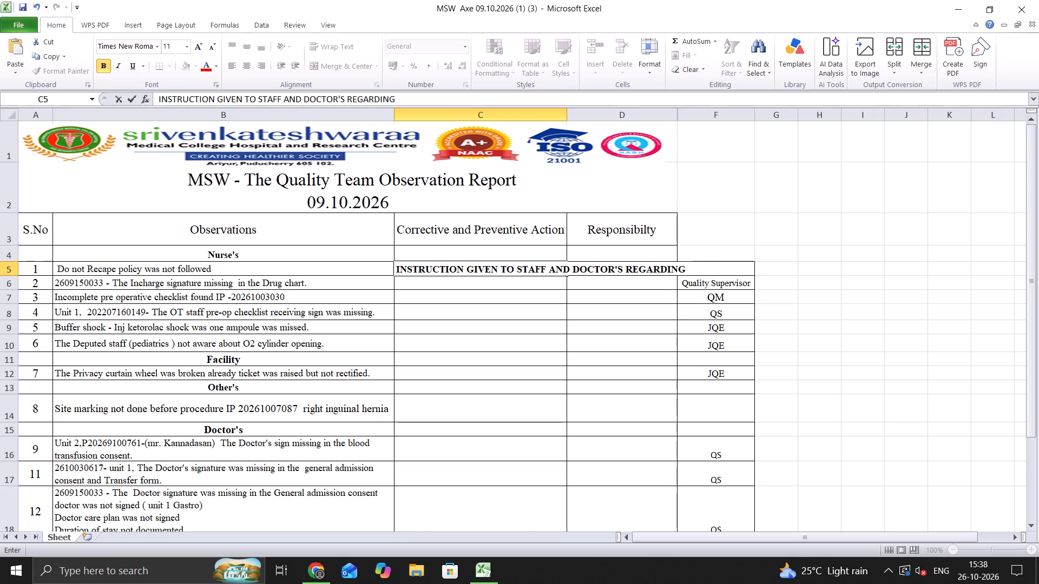
pyautogui.write('RECAP')
pyautogui.press('space')
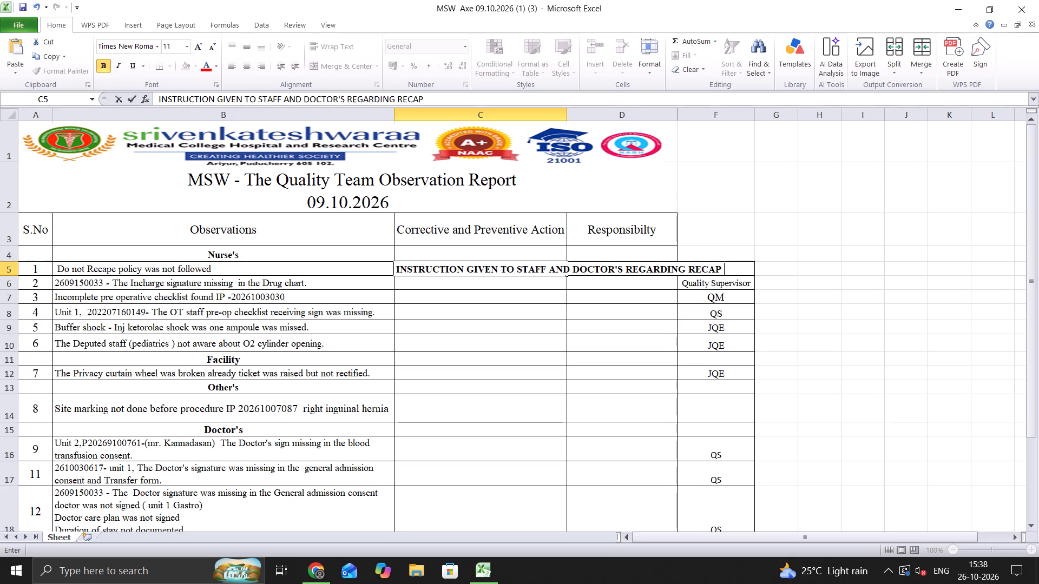
pyautogui.write('POLICY')
pyautogui.press('space')
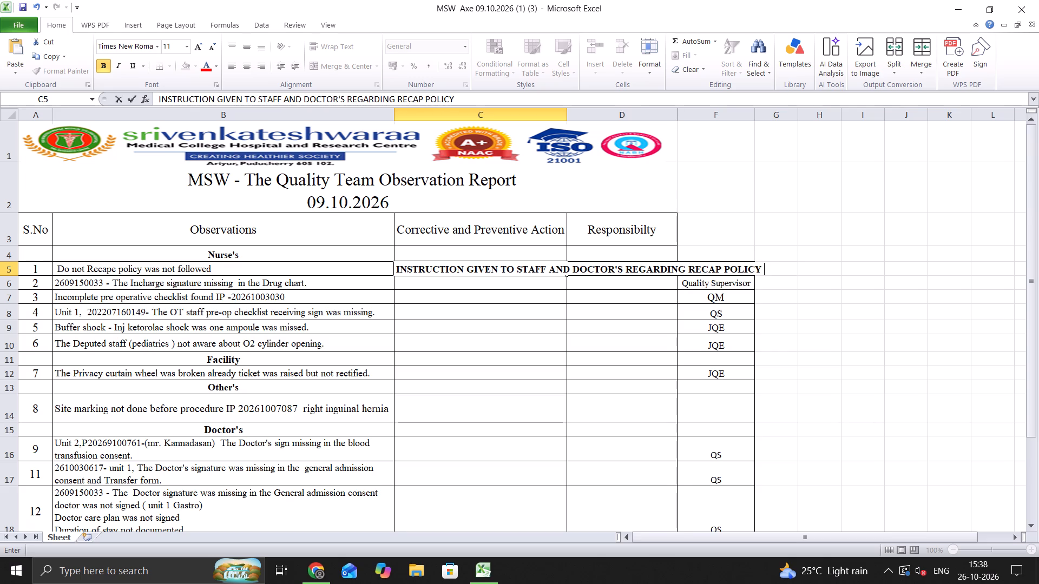
# Enter "INSCHARGE SIGN WAS OBTAINED" as the corrective and preventive action for observation 2, the missing signature in the drug chart.
pyautogui.click(409, 284)
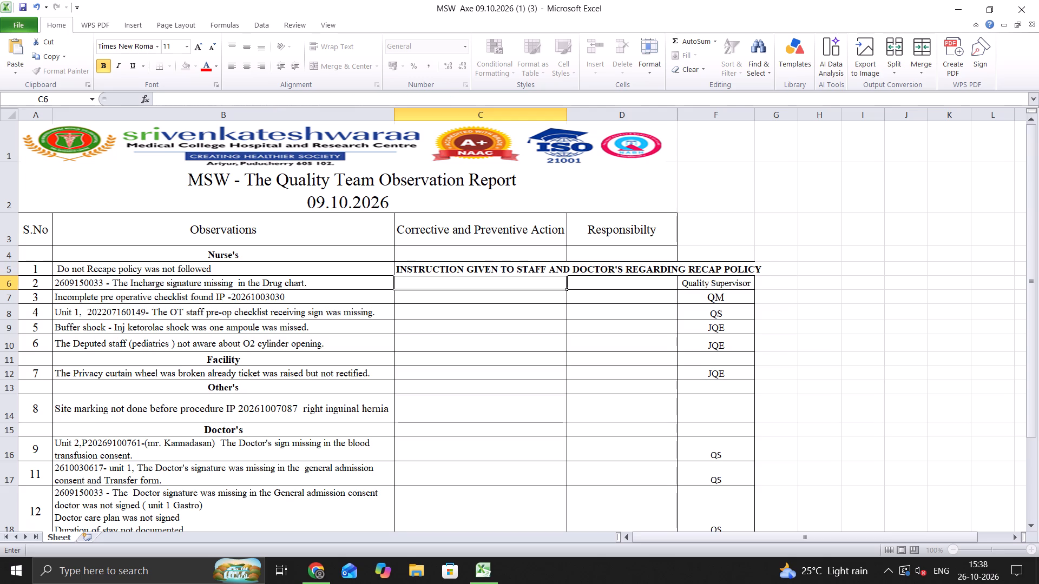
pyautogui.scroll(-1, 413, 291)
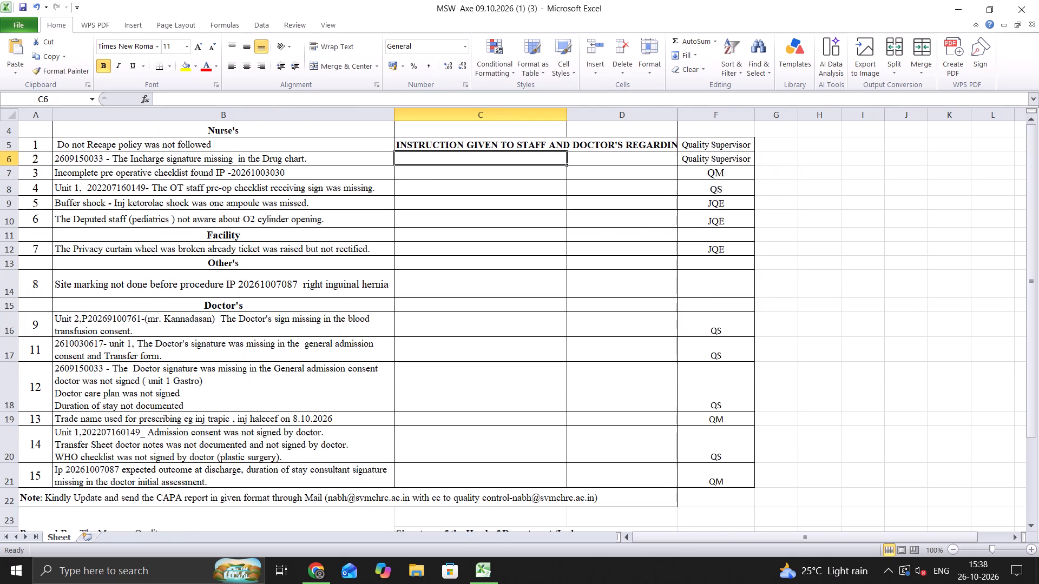
pyautogui.scroll(1, 417, 187)
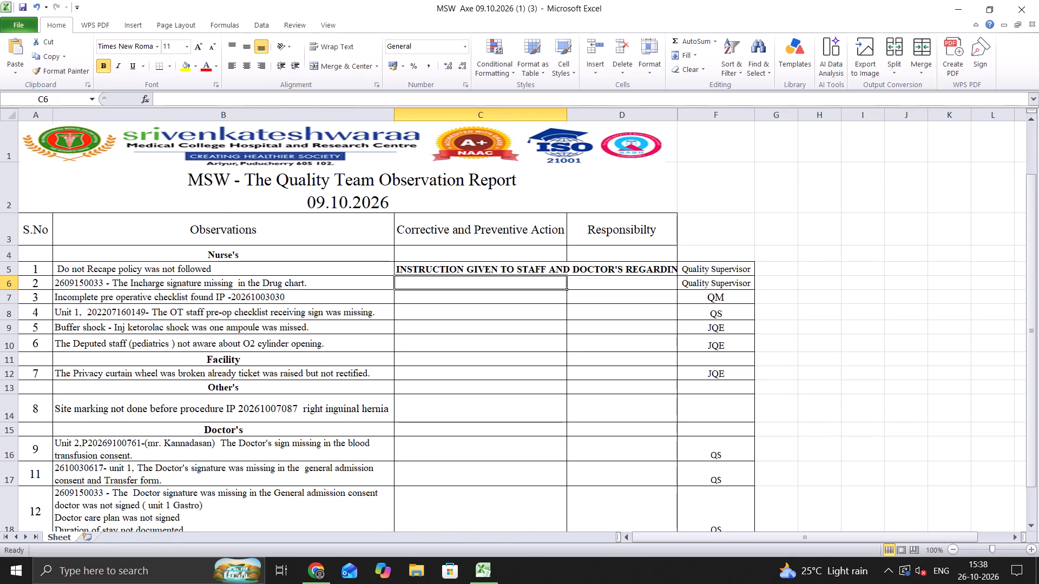
pyautogui.write('INS')
pyautogui.press('BackSpace')
pyautogui.write('CHARGE SIGN WAS OBTAINED')
pyautogui.press('space')
# Enter "PRE OP CHECK LIST WAS COMPLETED" as the corrective and preventive action for observation 3, the incomplete pre-operative checklist.
pyautogui.click(404, 297)
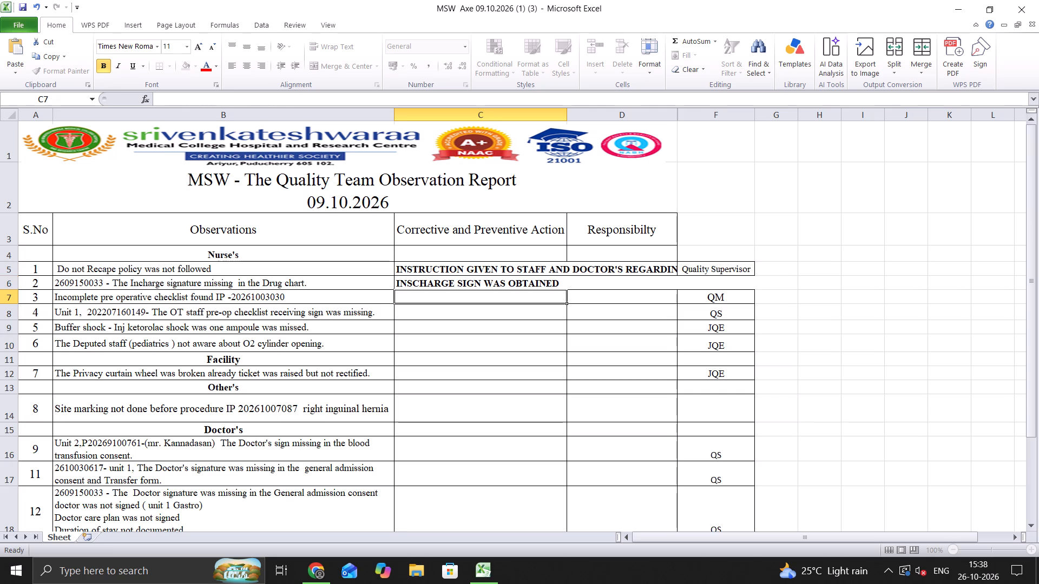
pyautogui.write('PRE OP CHECK')
pyautogui.press('space')
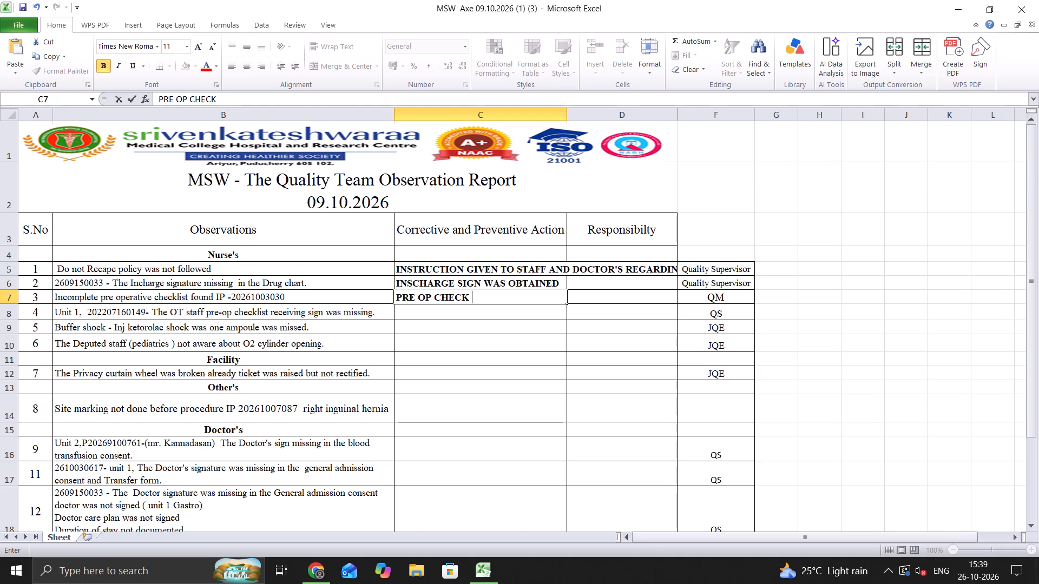
pyautogui.write('LIST WAS')
pyautogui.press('space')
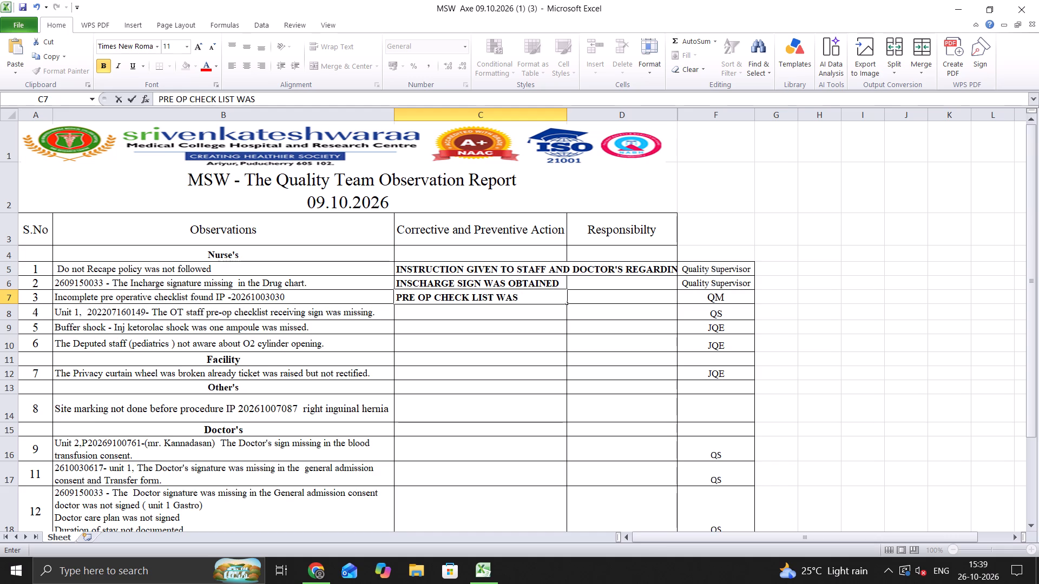
pyautogui.write('CO')
pyautogui.write('MPLETED')
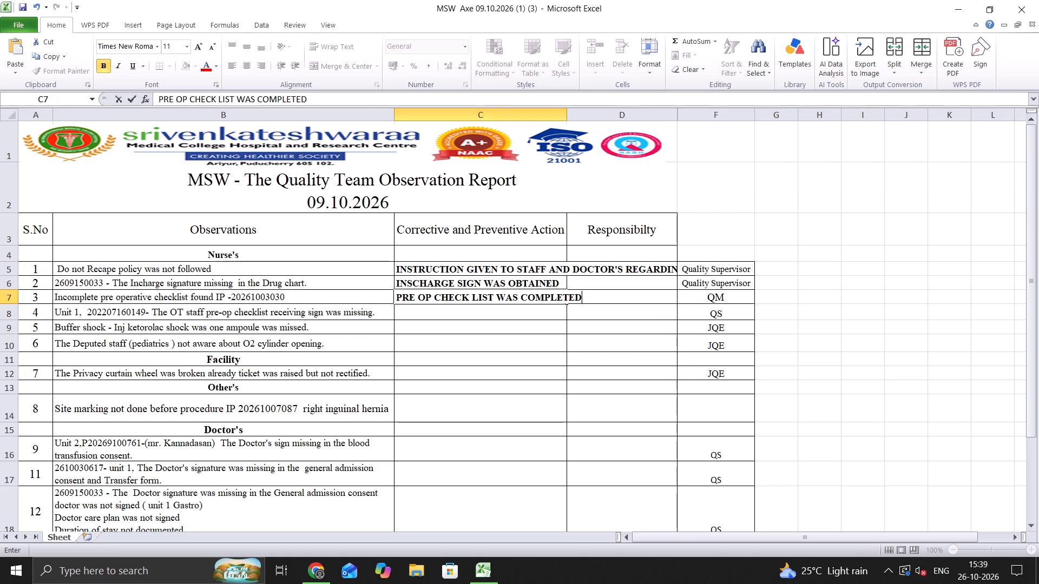
pyautogui.press('space')
# Enter "RECEVING SIGN WAS OBTANIED" as the corrective and preventive action for observation 4, the missing OT receiving sign.
pyautogui.click(399, 307)
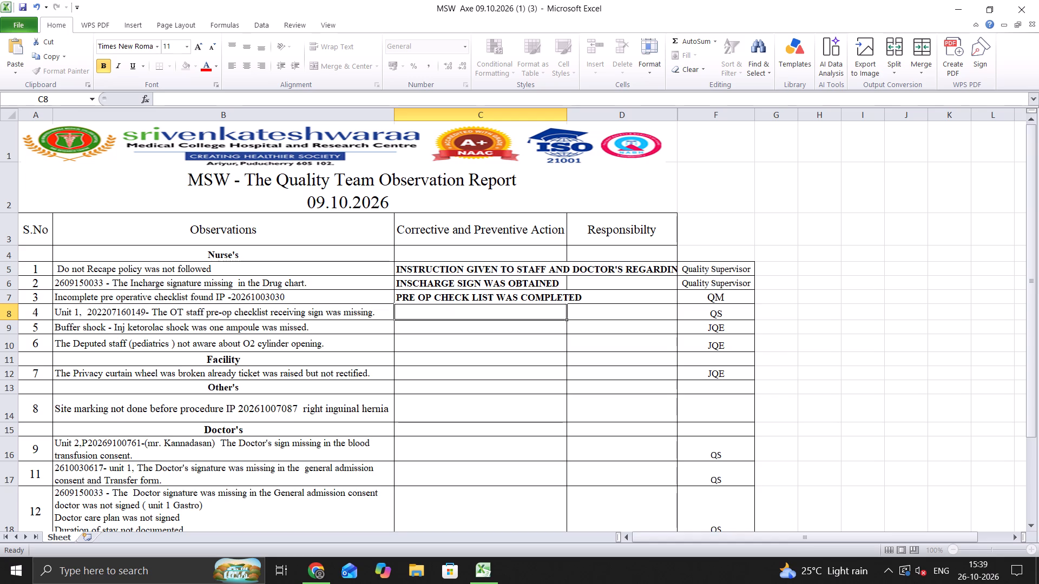
pyautogui.write('RE')
pyautogui.write('CEVUI')
pyautogui.press('BackSpace')
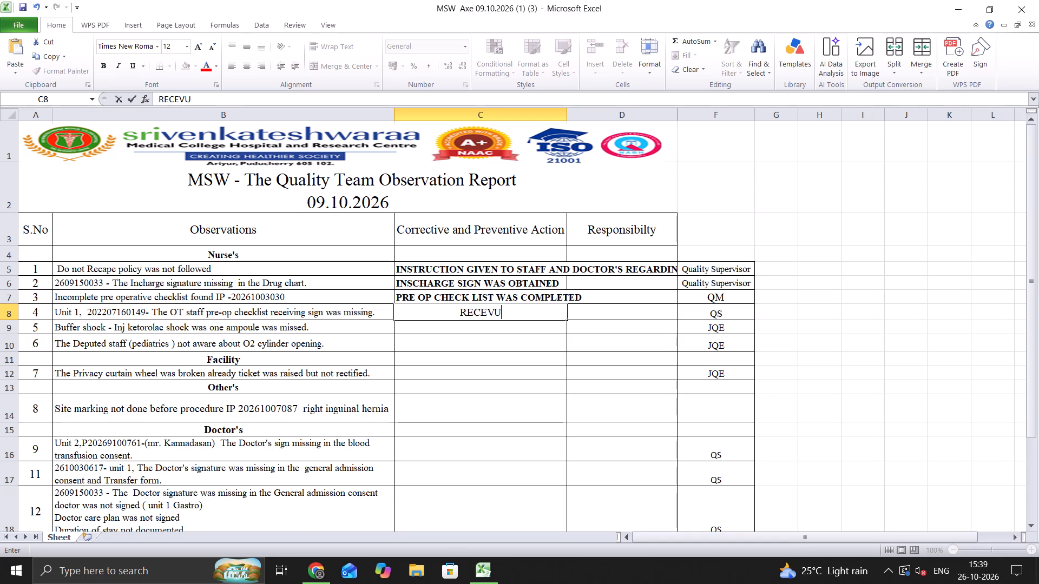
pyautogui.press('BackSpace')
pyautogui.write('ING SIGN WAS')
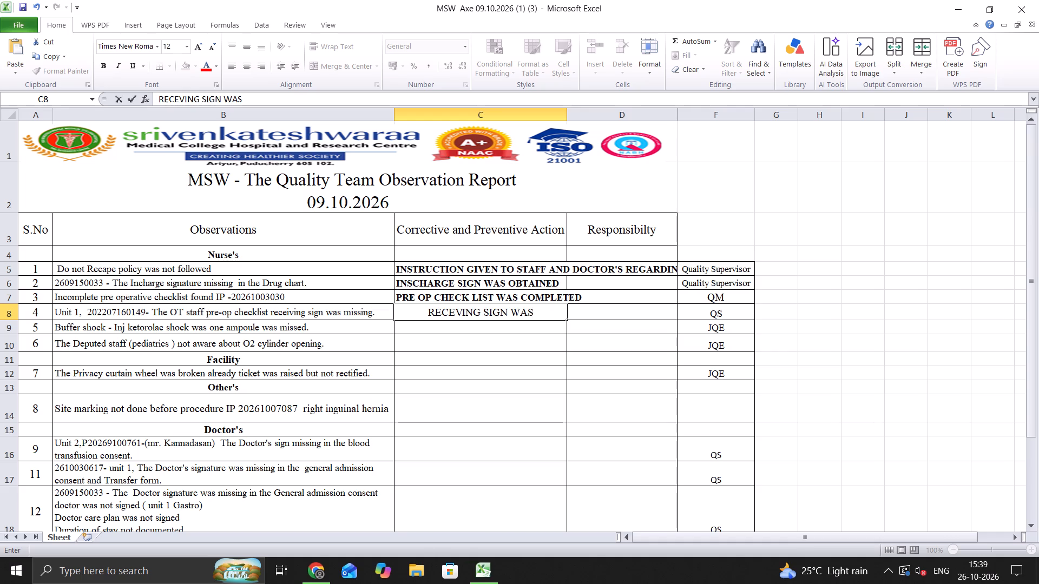
pyautogui.press('space')
pyautogui.write('P')
pyautogui.press('BackSpace')
pyautogui.write('OBTANIED')
pyautogui.press('space')
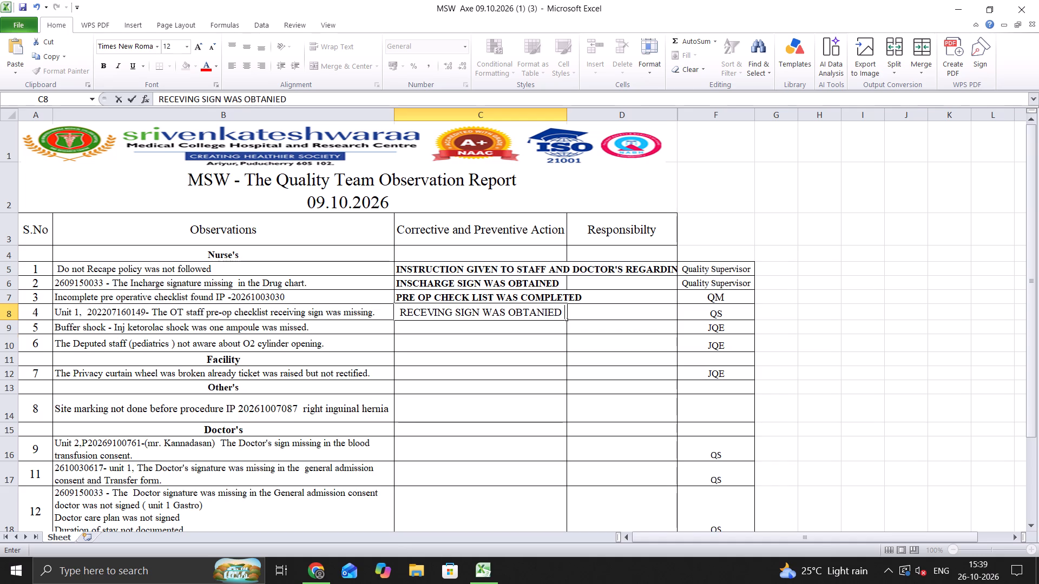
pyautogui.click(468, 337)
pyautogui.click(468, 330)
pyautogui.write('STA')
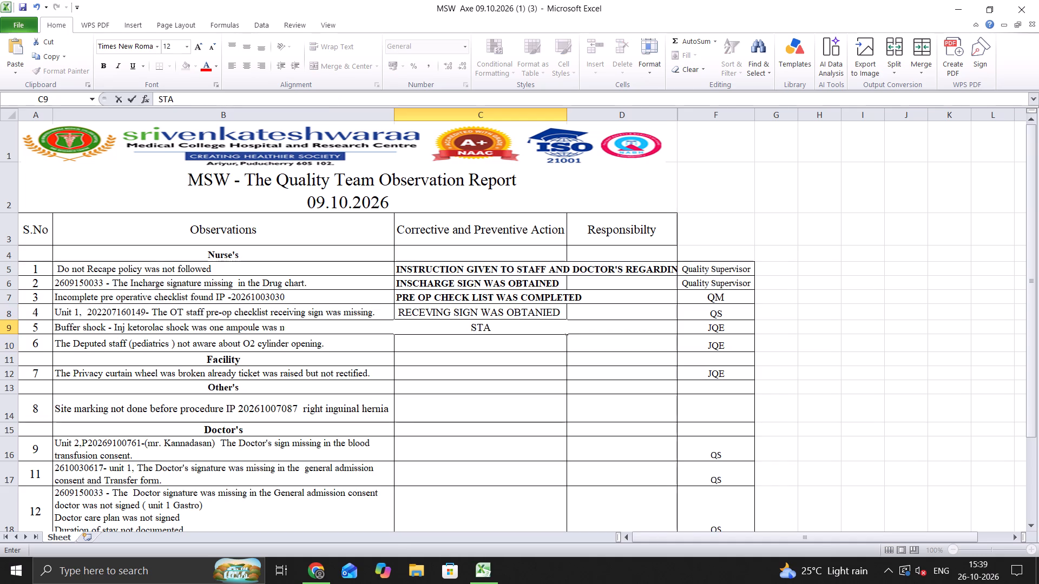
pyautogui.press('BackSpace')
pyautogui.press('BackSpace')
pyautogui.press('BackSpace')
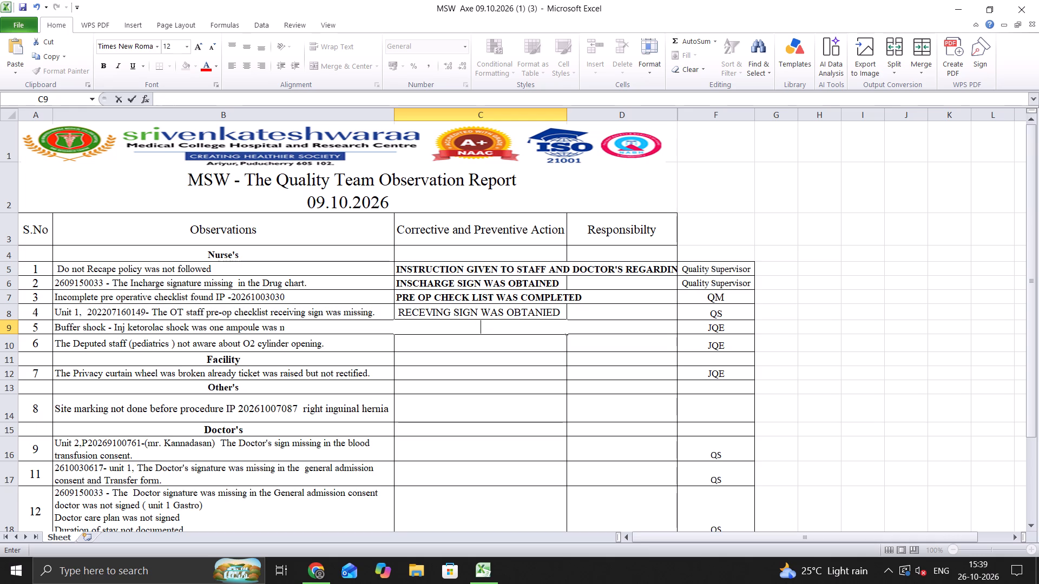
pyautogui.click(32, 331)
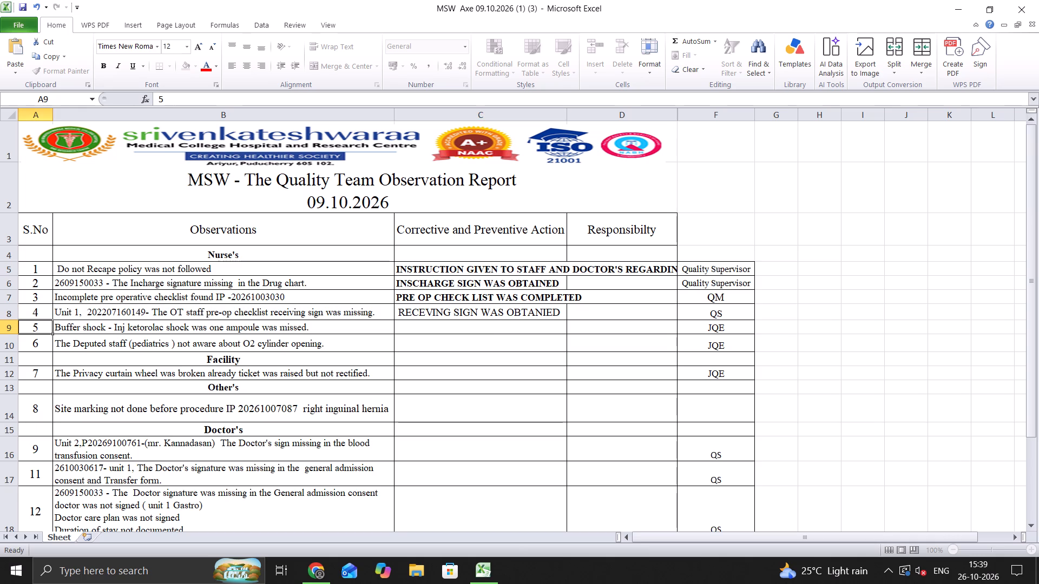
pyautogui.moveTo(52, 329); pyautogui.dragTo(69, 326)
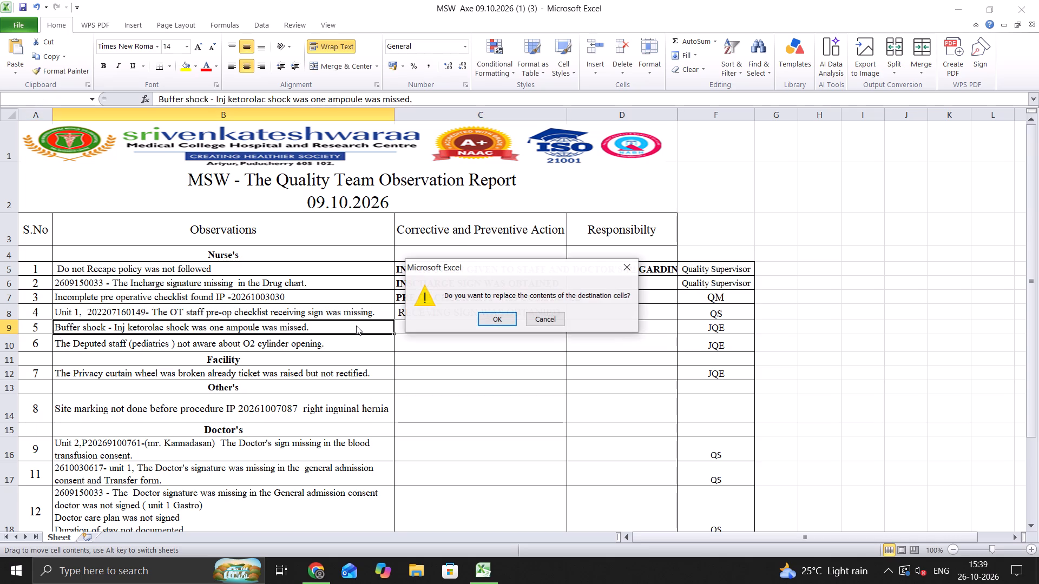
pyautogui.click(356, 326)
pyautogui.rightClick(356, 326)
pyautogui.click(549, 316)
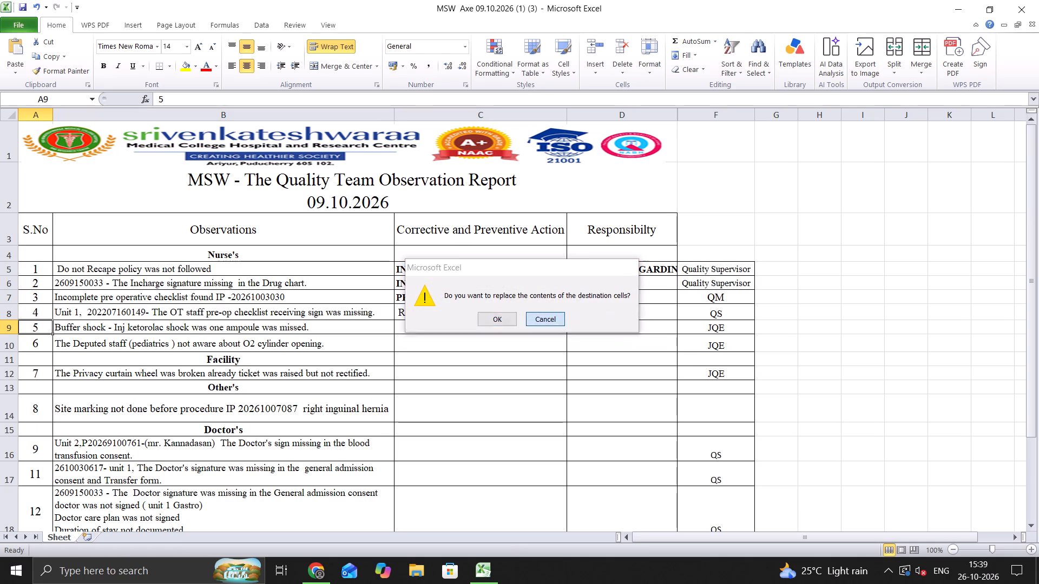
# Delete the entire row of observation 5, about the missed Inj ketorolac ampoule under the Nurse's section.
pyautogui.rightClick(305, 331)
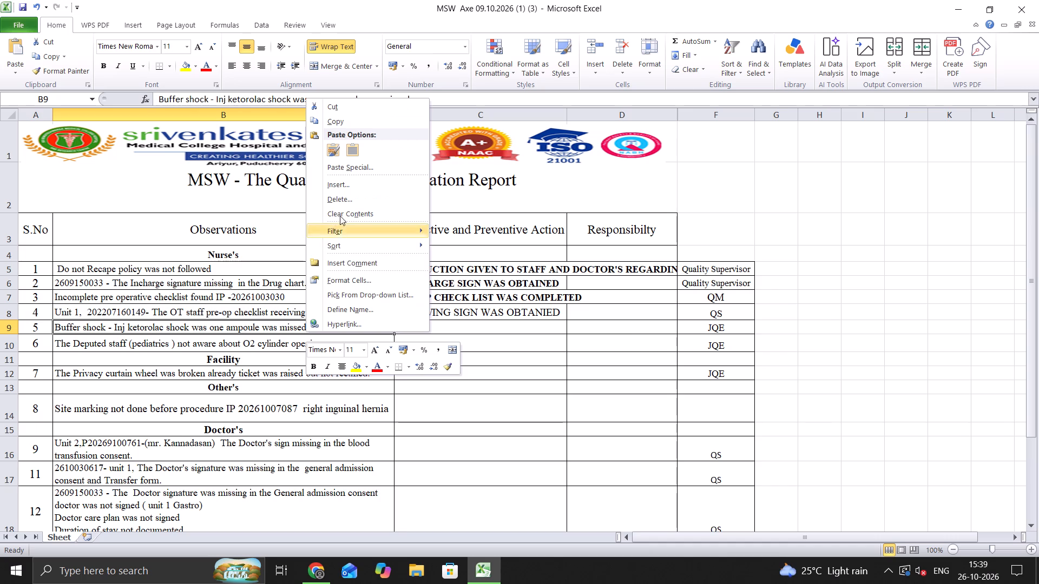
pyautogui.click(356, 202)
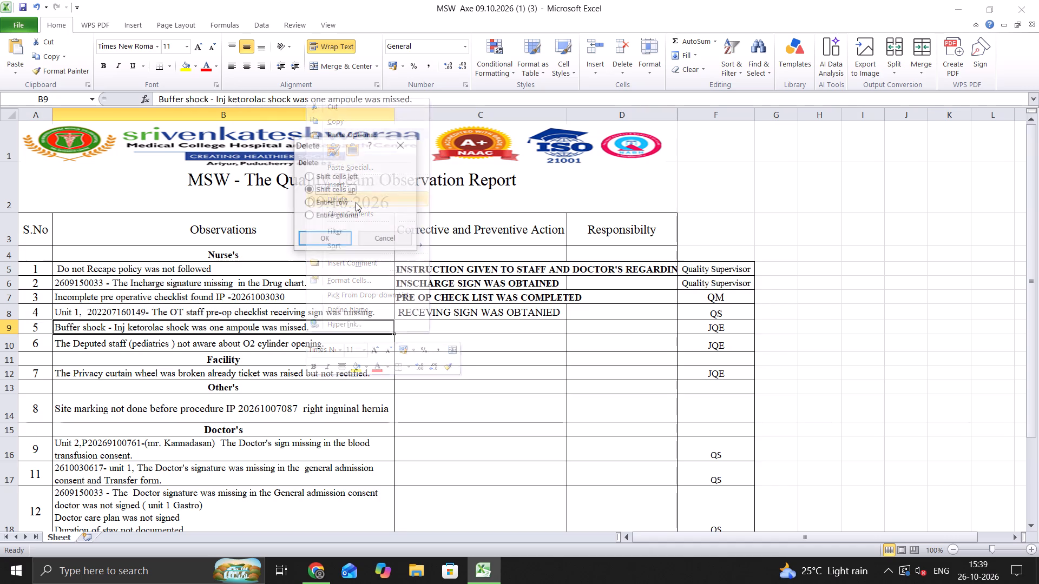
pyautogui.click(346, 202)
pyautogui.click(328, 241)
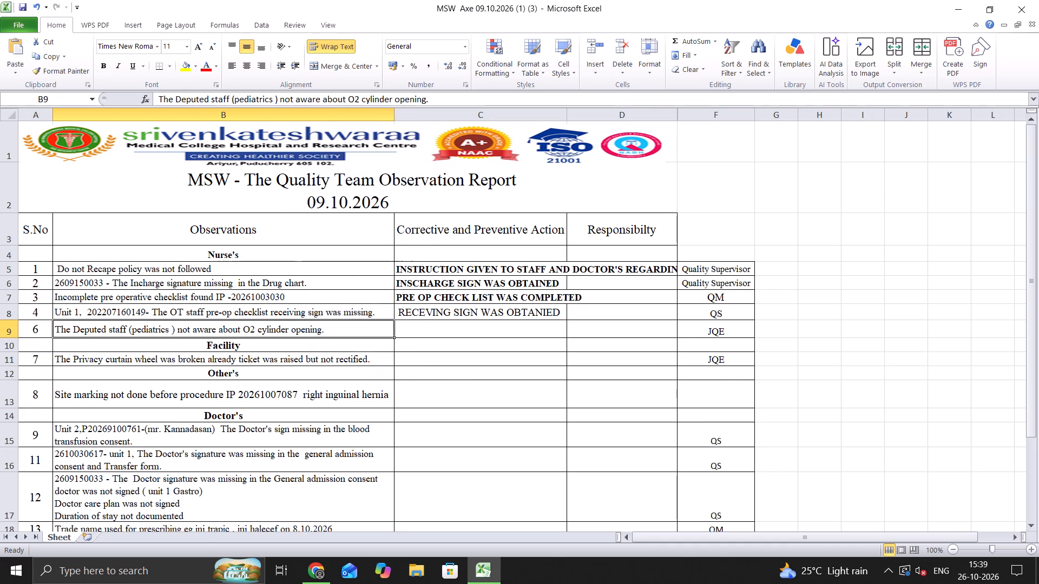
# Renumber the observation about the deputed staff and O2 cylinder opening as 5.
pyautogui.click(41, 329)
pyautogui.press('BackSpace')
pyautogui.press('5')
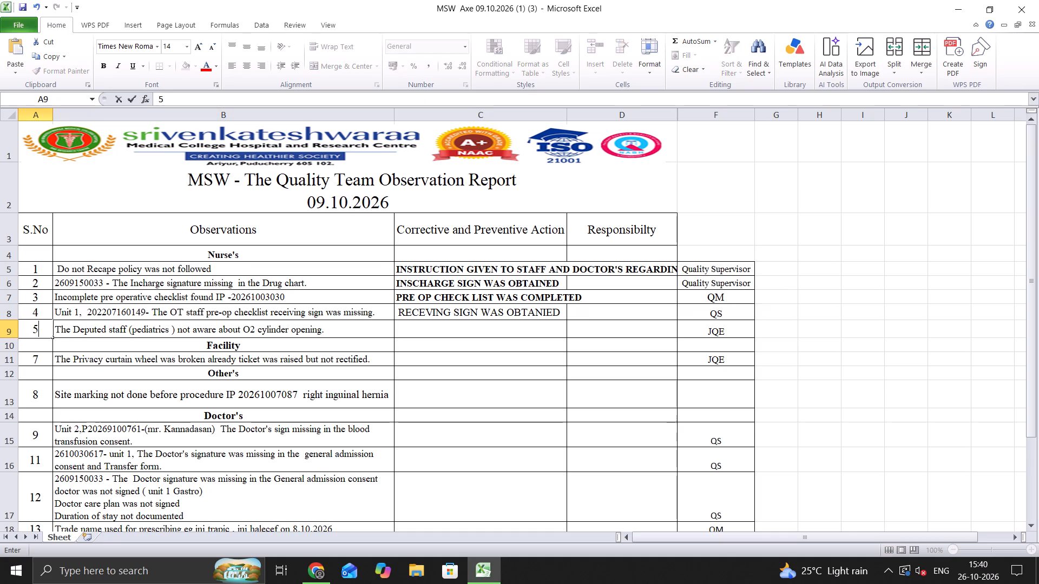
# Enter "STAFF WAS TAUGHT HOW TO OPEN THE O2 CYLINDER" as the corrective and preventive action for observation 5.
pyautogui.click(415, 330)
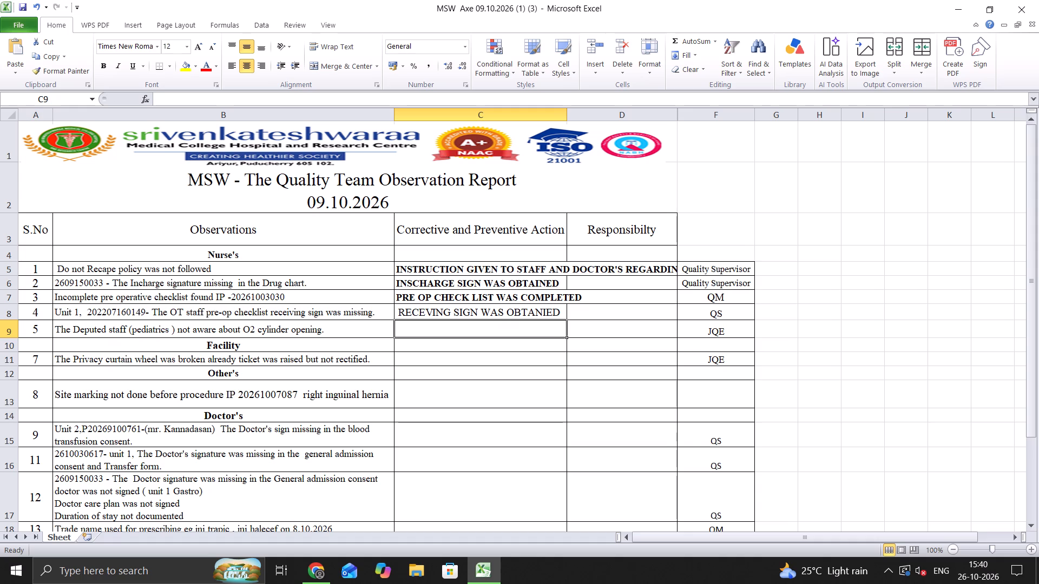
pyautogui.write('STAFF WAS THOUG')
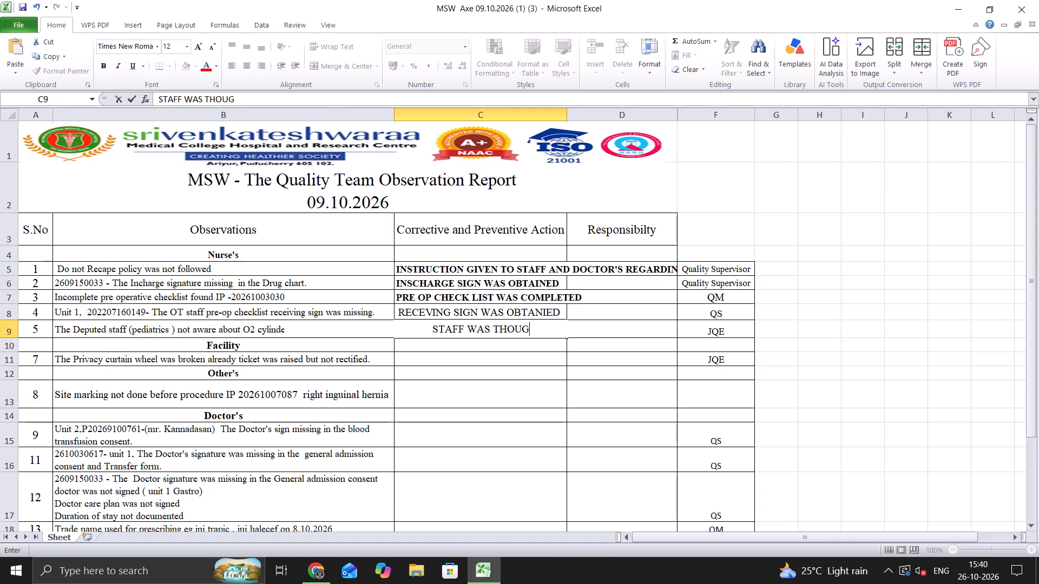
pyautogui.press('BackSpace')
pyautogui.press('BackSpace')
pyautogui.press('BackSpace')
pyautogui.press('BackSpace')
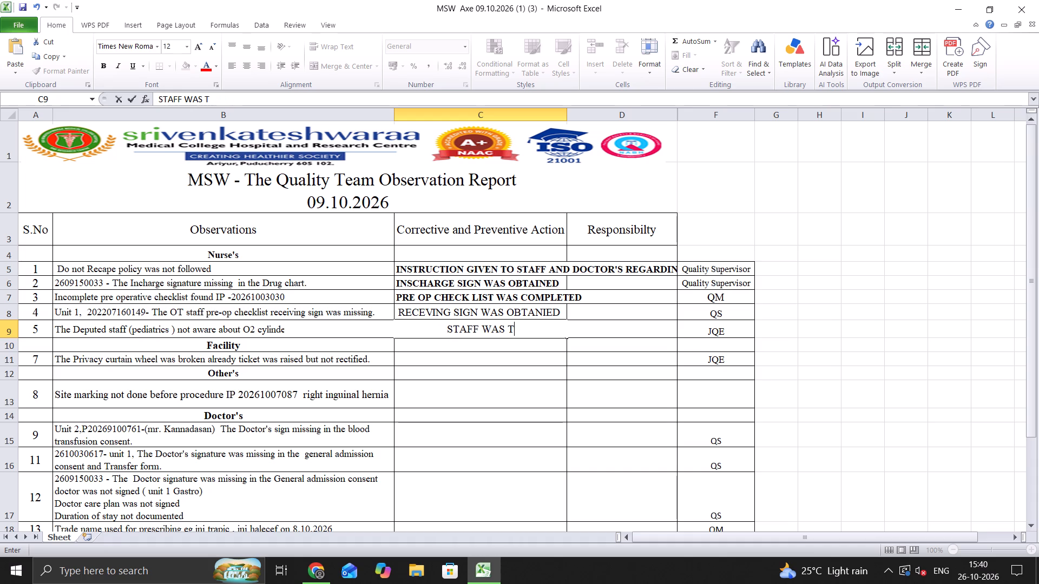
pyautogui.write('AUGHT')
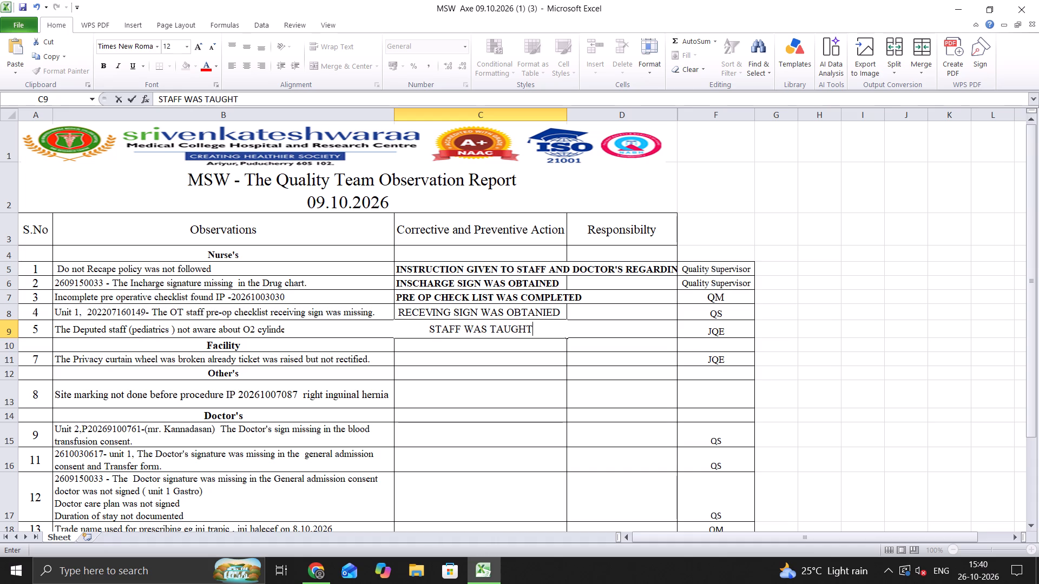
pyautogui.press('space')
pyautogui.write('HOE TO OPEN')
pyautogui.press('space')
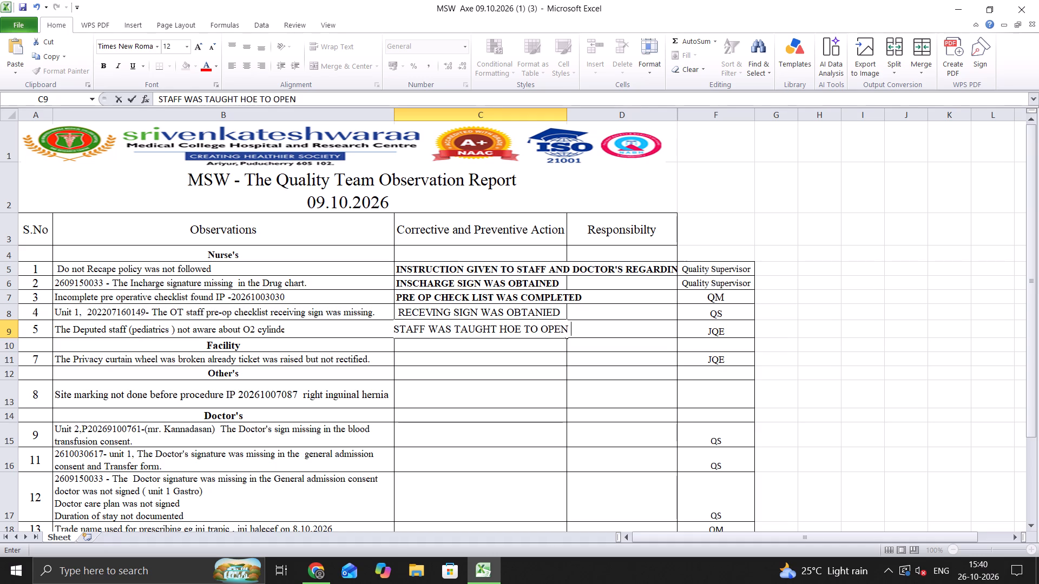
pyautogui.click(521, 323)
pyautogui.press('BackSpace')
pyautogui.press('w')
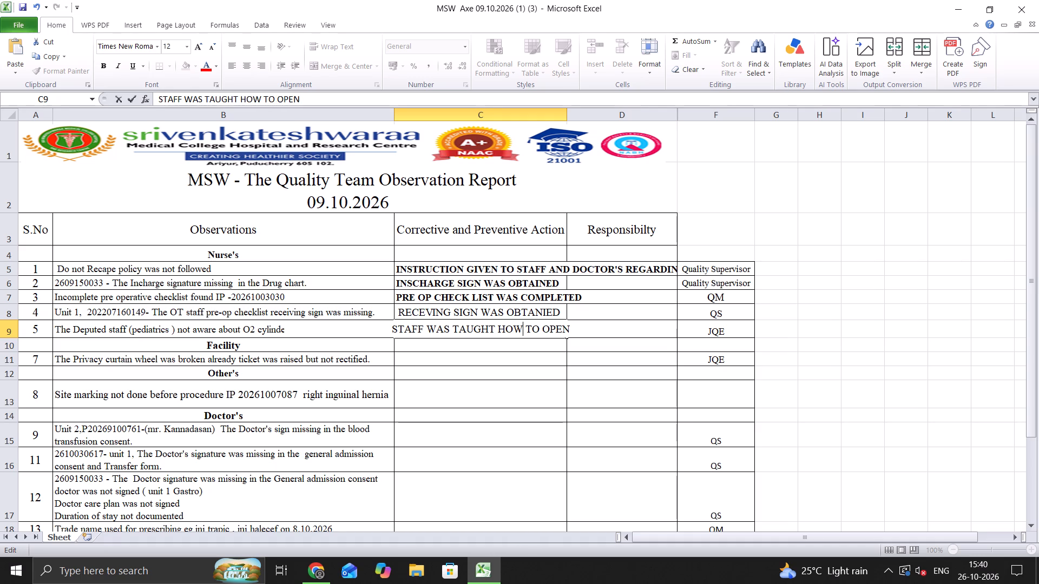
pyautogui.click(575, 325)
pyautogui.write('THE O')
pyautogui.write('2')
pyautogui.press('space')
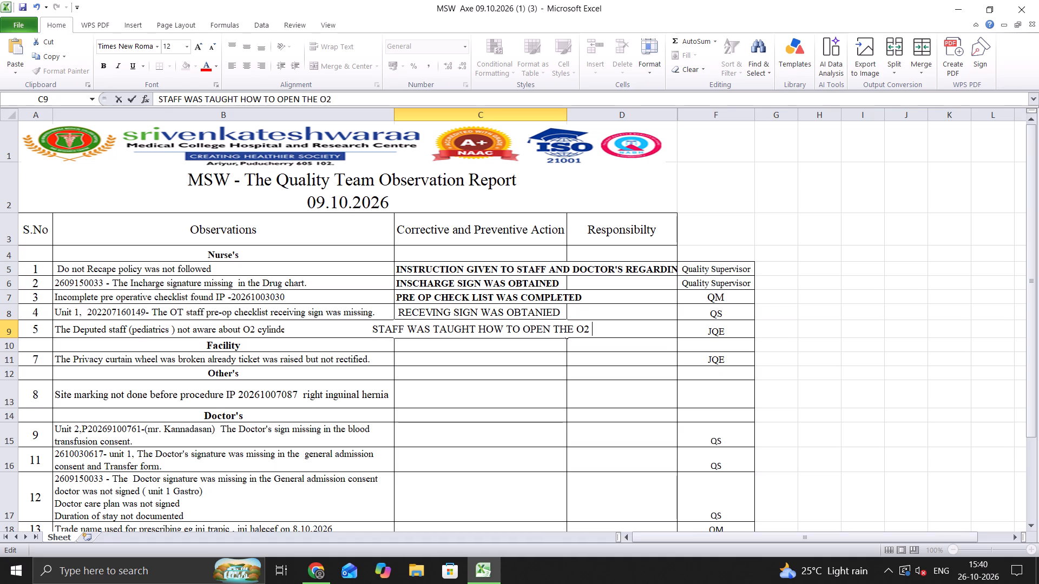
pyautogui.write('CYLINDER')
pyautogui.press('space')
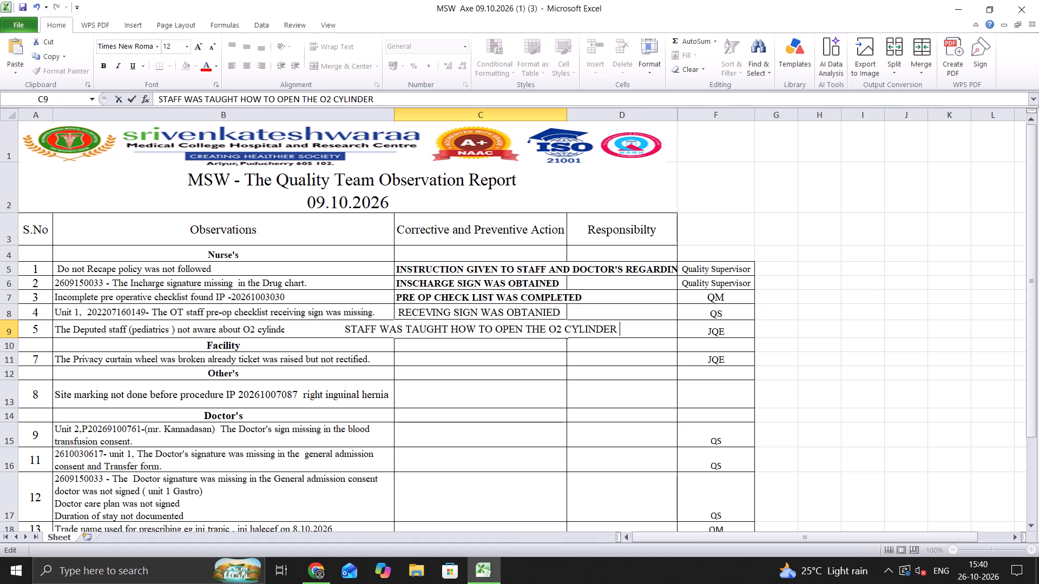
pyautogui.click(451, 361)
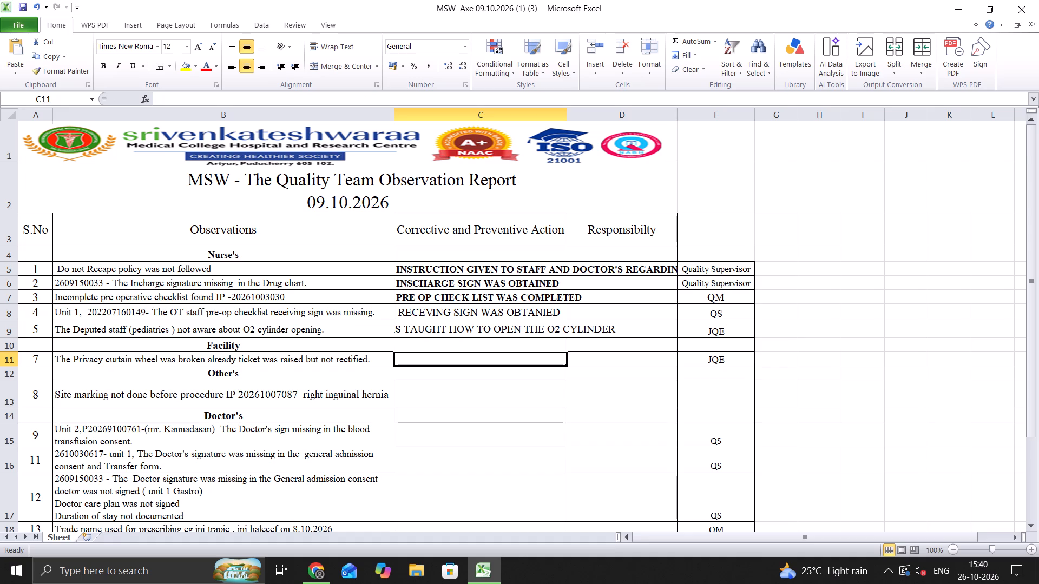
# Renumber the Facility observation about the broken privacy curtain wheel as 6.
pyautogui.click(48, 362)
pyautogui.press('BackSpace')
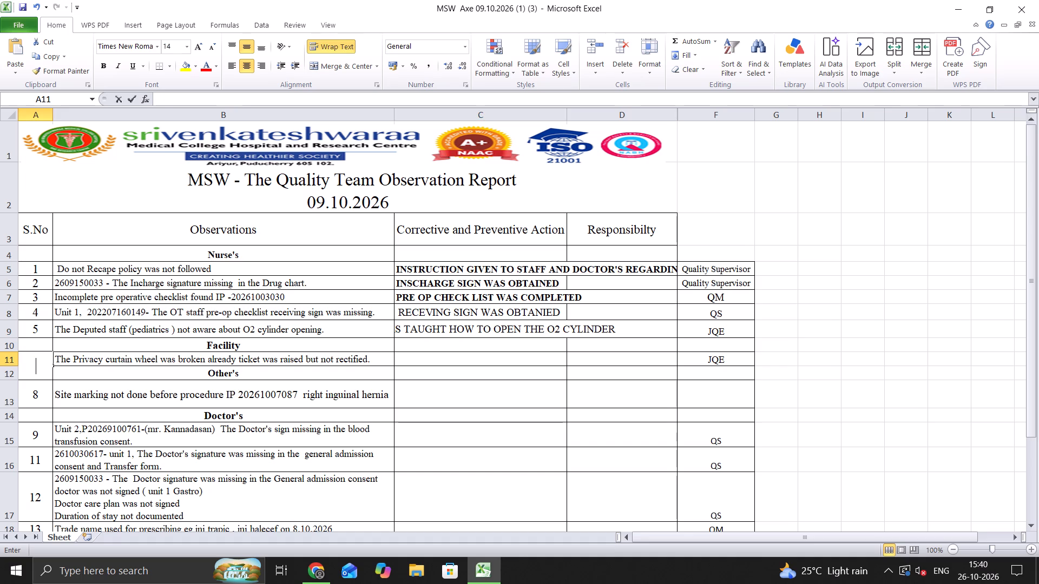
pyautogui.press('6')
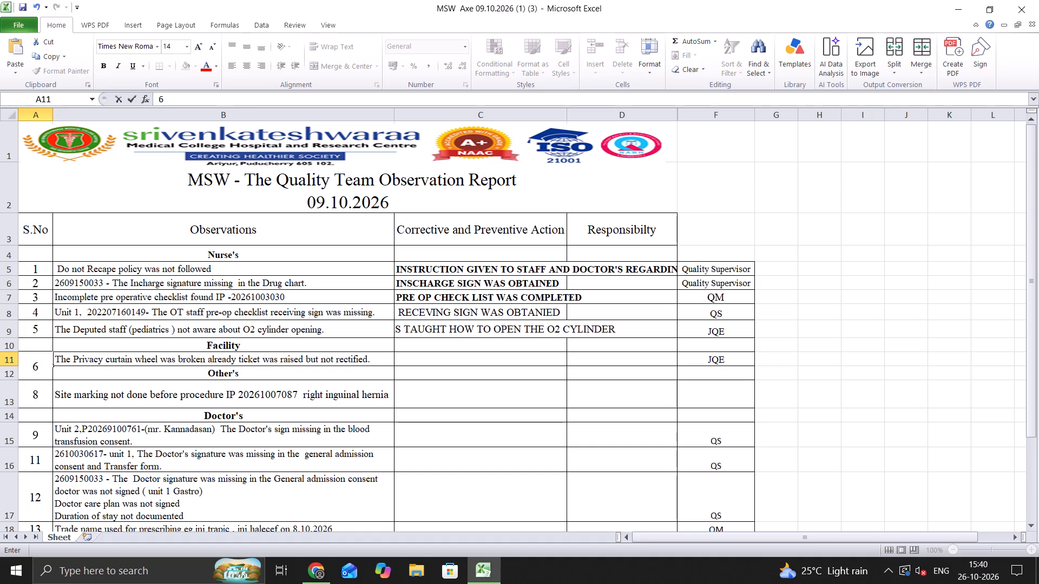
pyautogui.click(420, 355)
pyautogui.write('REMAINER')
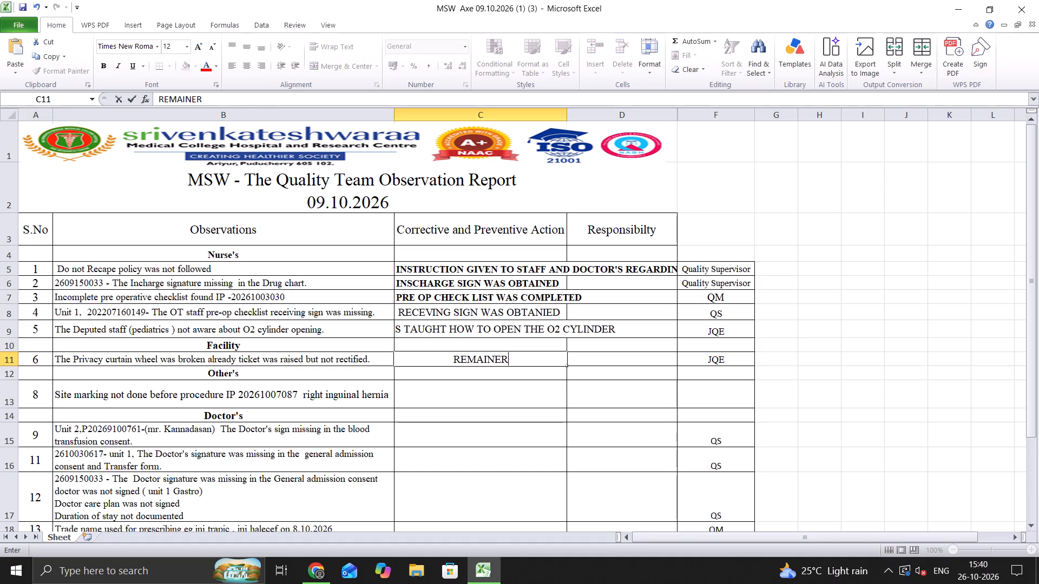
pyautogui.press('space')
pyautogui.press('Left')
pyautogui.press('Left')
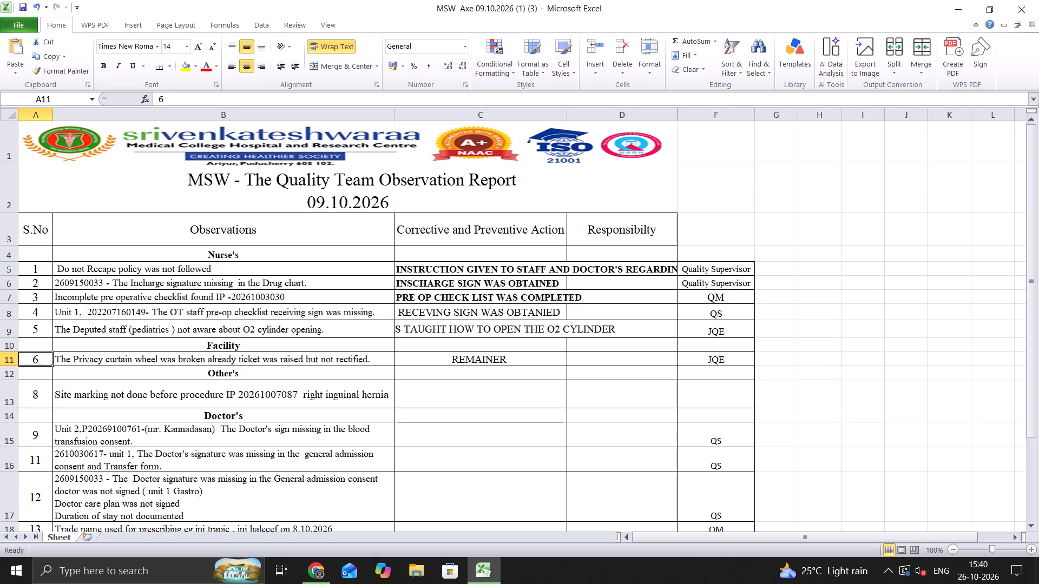
# Enter "REMAINDER GIVEN (TICKET NO ; MA25079)" as the corrective and preventive action for observation 6, about the privacy curtain wheel.
pyautogui.click(499, 358)
pyautogui.click(500, 359)
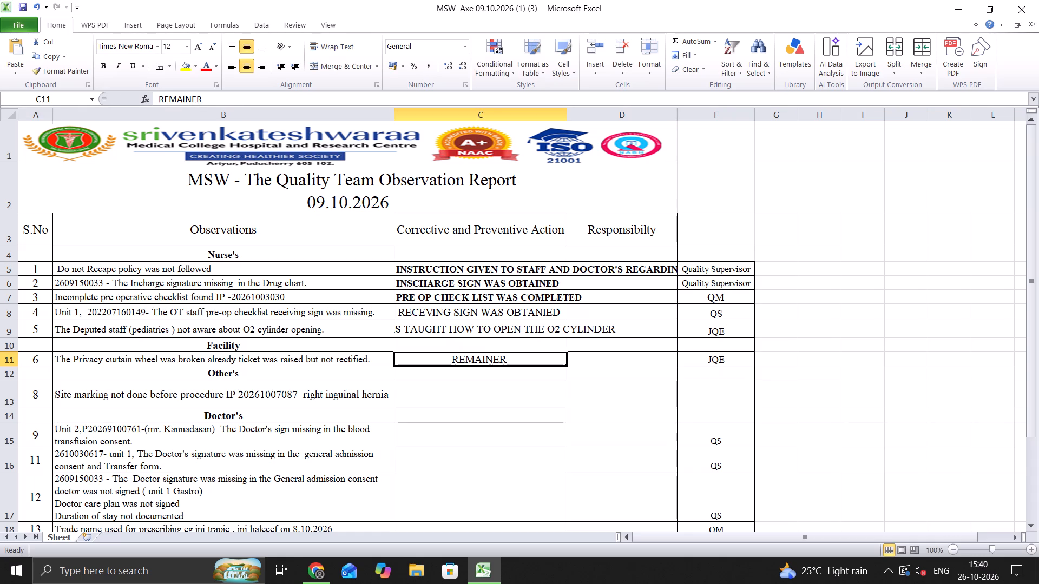
pyautogui.press('BackSpace')
pyautogui.write('REMAI')
pyautogui.press('space')
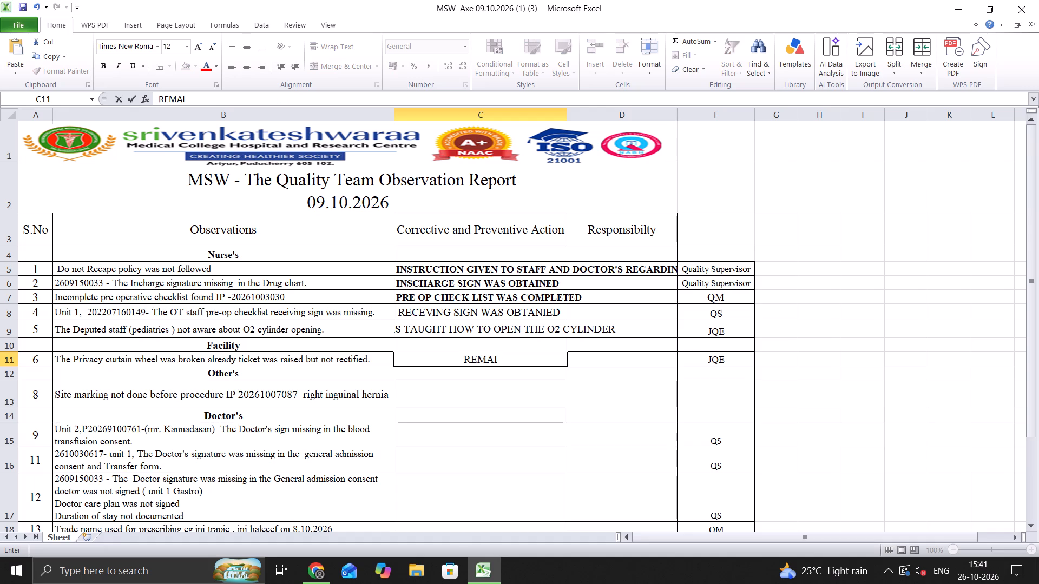
pyautogui.press('BackSpace')
pyautogui.write('NDER')
pyautogui.press('space')
pyautogui.write('GIB')
pyautogui.press('BackSpace')
pyautogui.write('VEN')
pyautogui.press('space')
pyautogui.press('t')
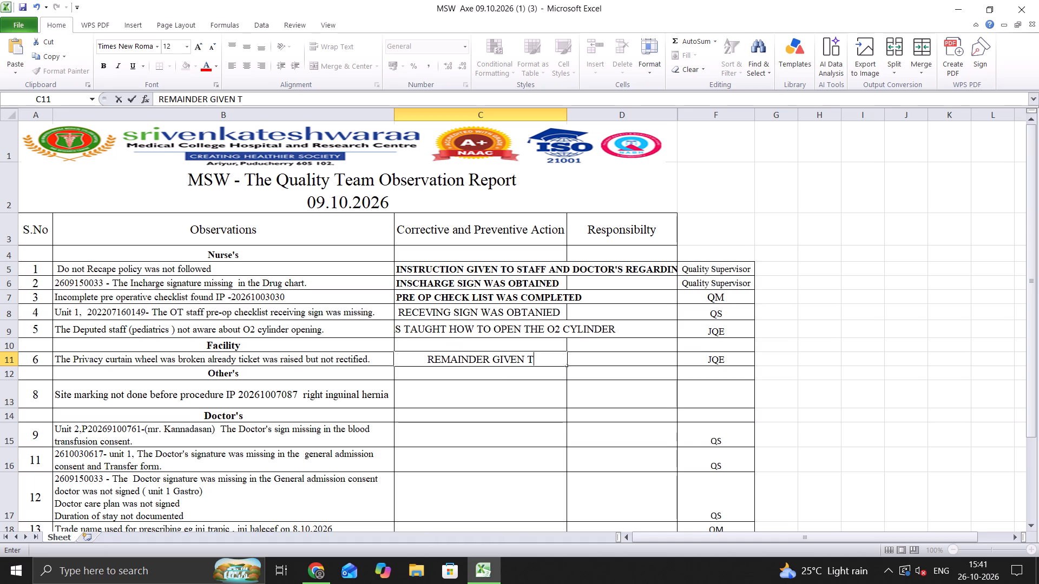
pyautogui.press('BackSpace')
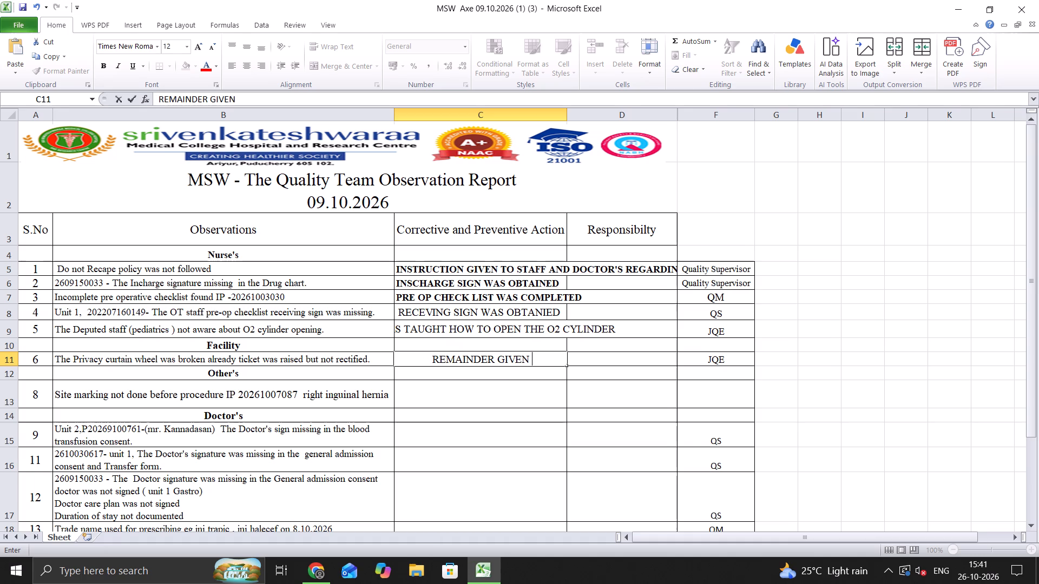
pyautogui.write('TIV')
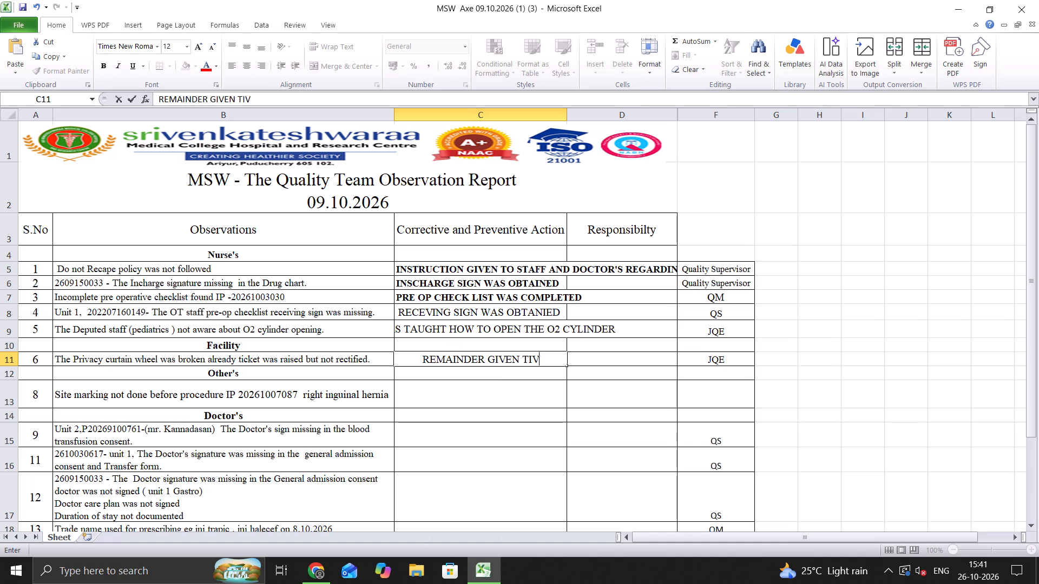
pyautogui.press('BackSpace')
pyautogui.write('CKET NO')
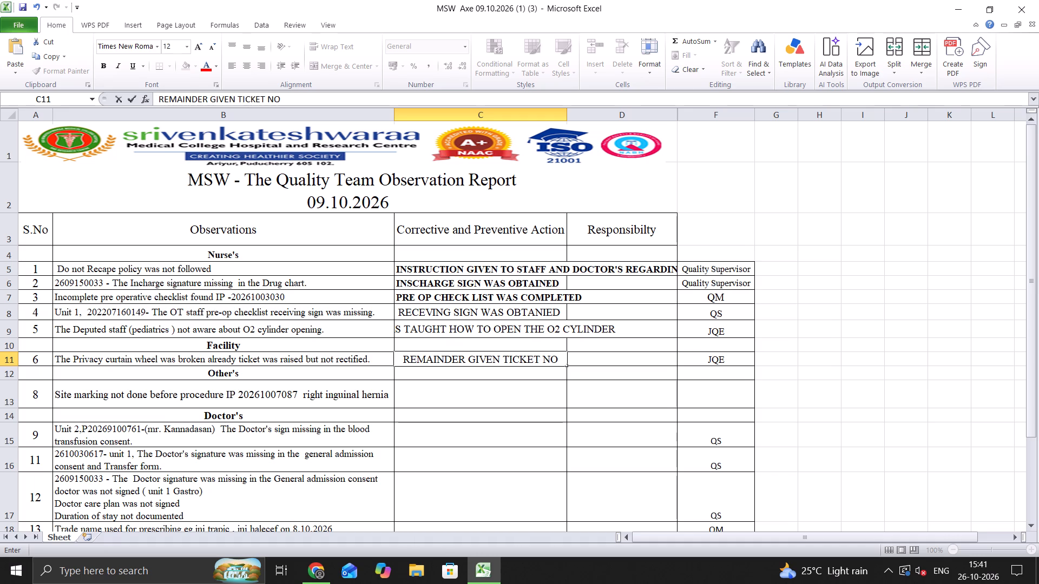
pyautogui.click(510, 357)
pyautogui.click(504, 359)
pyautogui.hotkey('shift', '(')
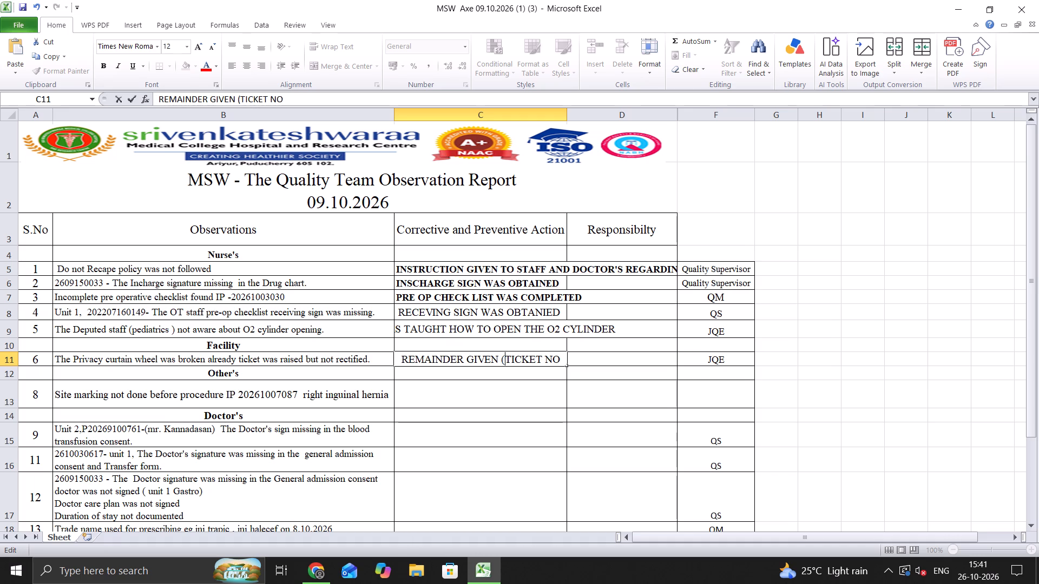
pyautogui.click(562, 355)
pyautogui.press('space')
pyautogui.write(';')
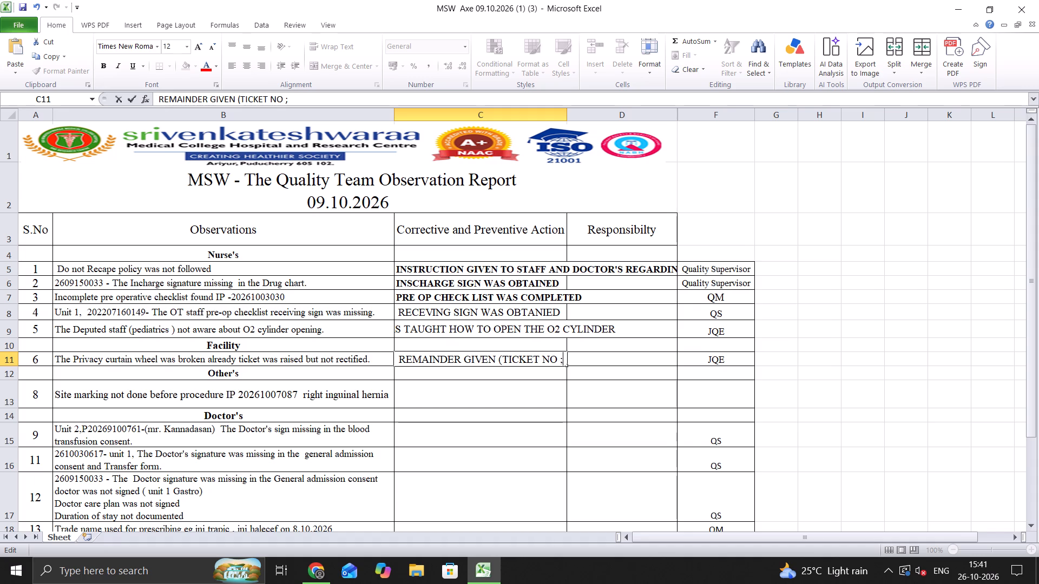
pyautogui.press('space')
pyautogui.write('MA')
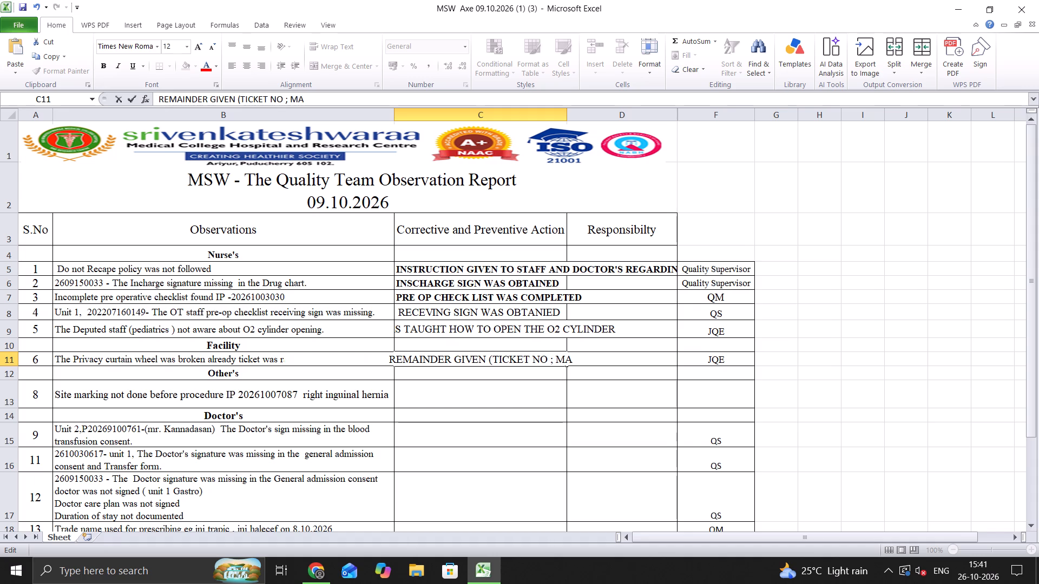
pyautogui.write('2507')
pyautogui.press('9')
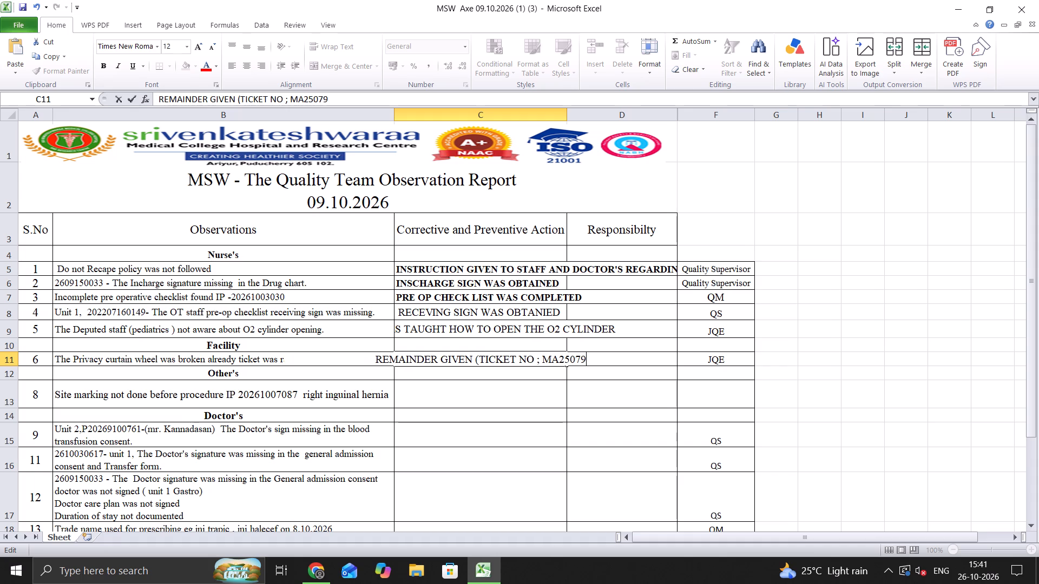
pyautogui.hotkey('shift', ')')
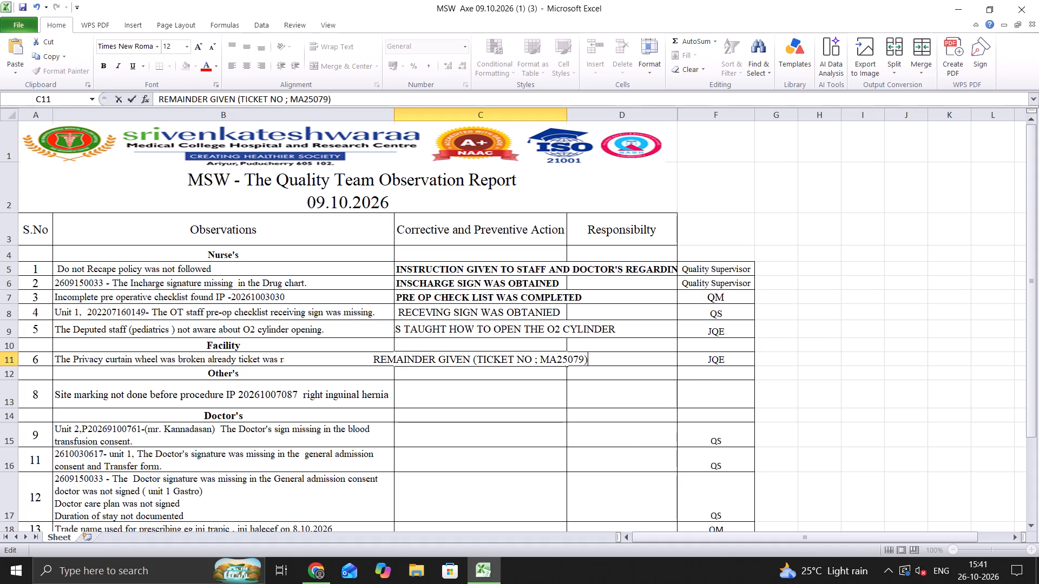
# Renumber the Other's observation about the site marking not done before the procedure as 7.
pyautogui.click(51, 394)
pyautogui.press('BackSpace')
pyautogui.press('7')
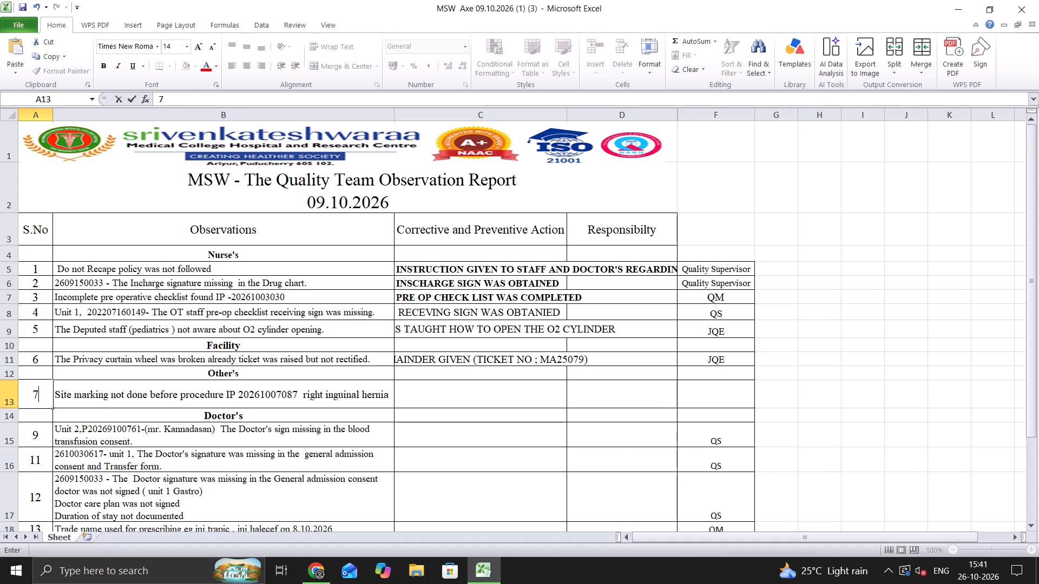
# Enter "MISTAKES CORRECTED IT WILL NOT REPEAT AGAIN" as the corrective and preventive action for observation 7, about the site marking.
pyautogui.click(400, 400)
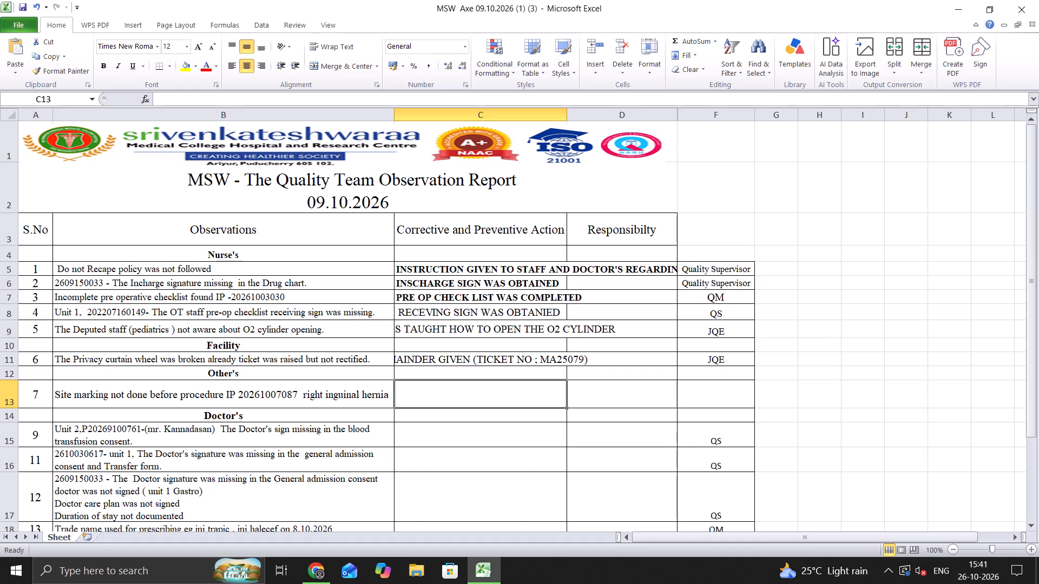
pyautogui.scroll(1, 360, 449)
pyautogui.scroll(1, 408, 354)
pyautogui.click(409, 391)
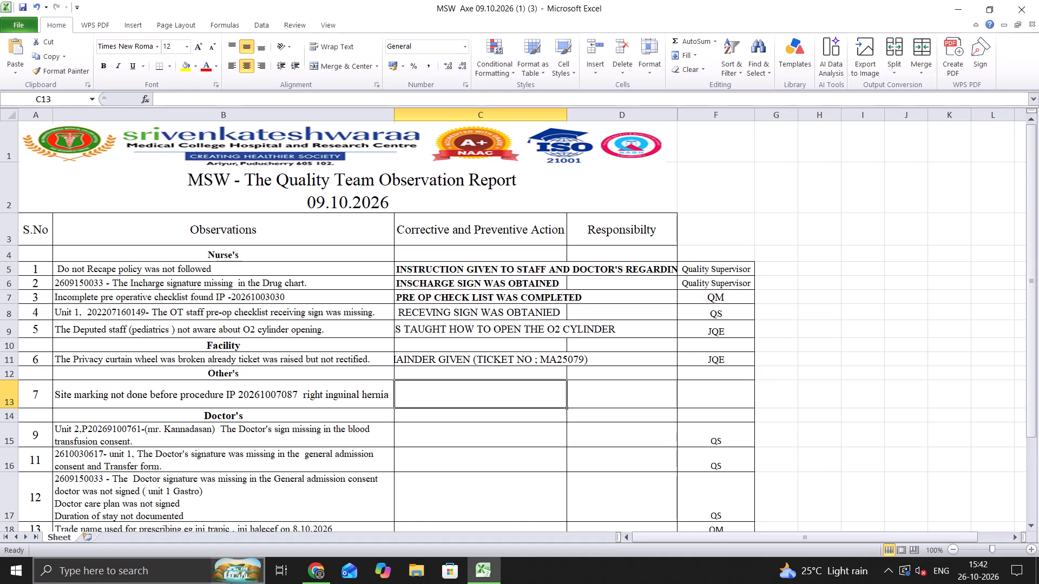
pyautogui.click(440, 398)
pyautogui.write('MISTAKES')
pyautogui.press('space')
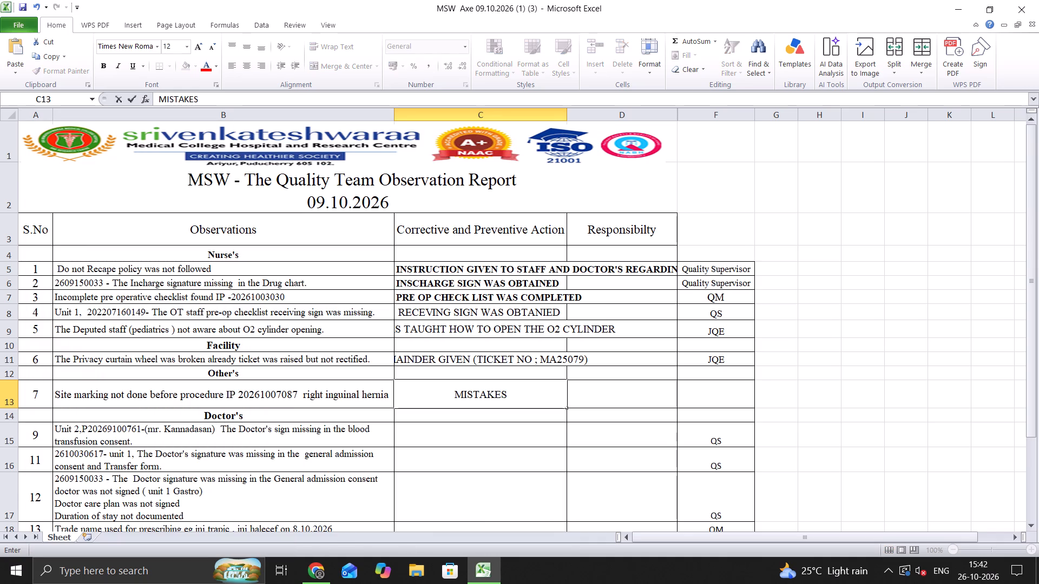
pyautogui.write('COR')
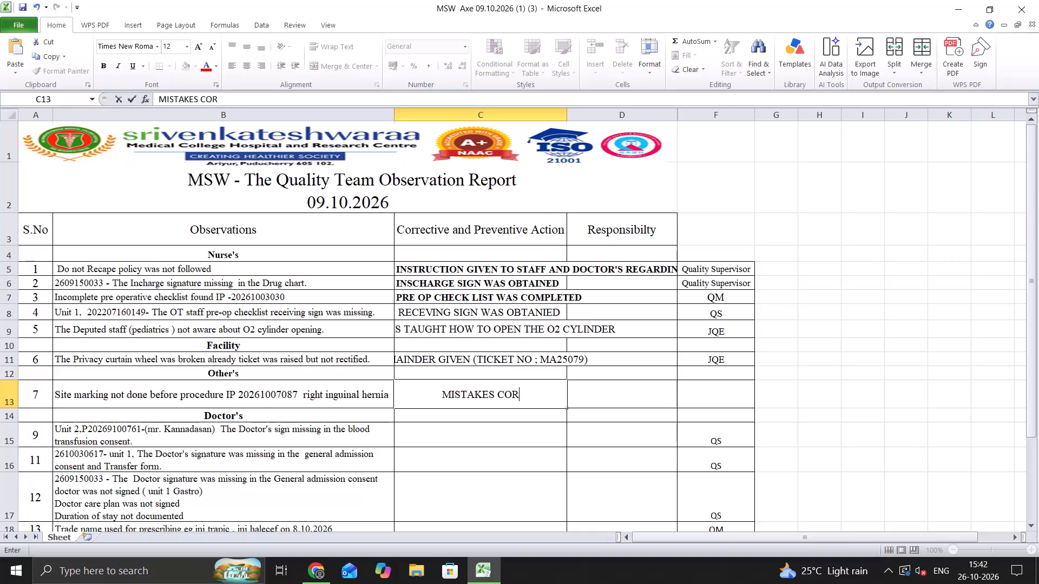
pyautogui.write('RECTED')
pyautogui.press('space')
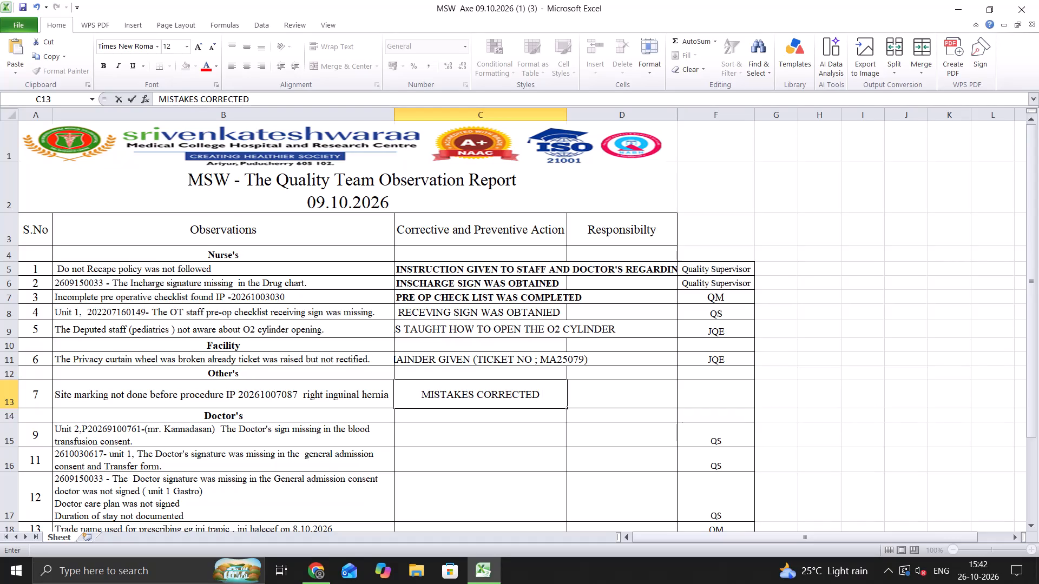
pyautogui.write('IT')
pyautogui.press('space')
pyautogui.press('w')
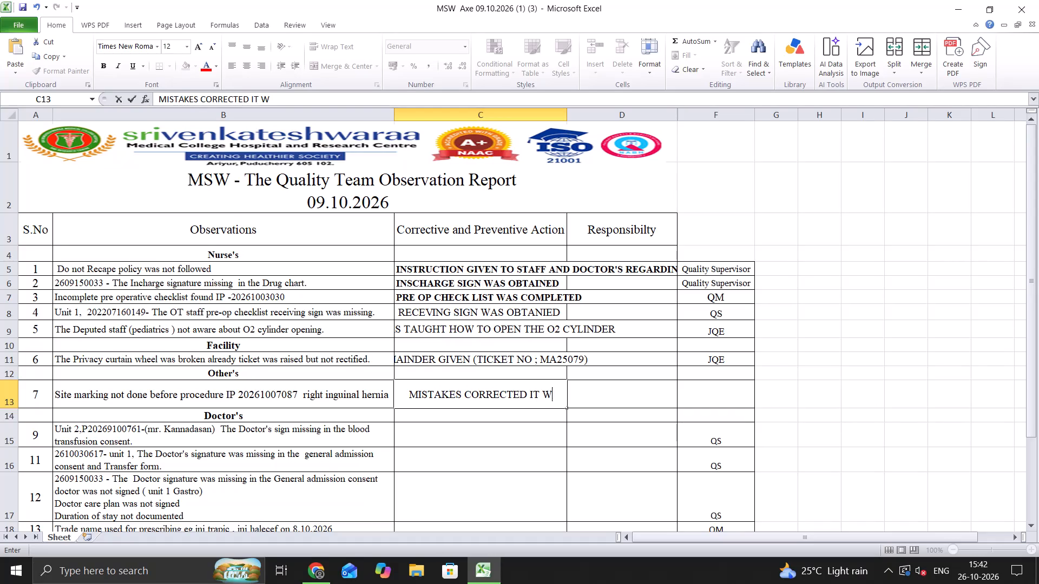
pyautogui.write('ILL')
pyautogui.press('space')
pyautogui.write('NOT REPEAT A')
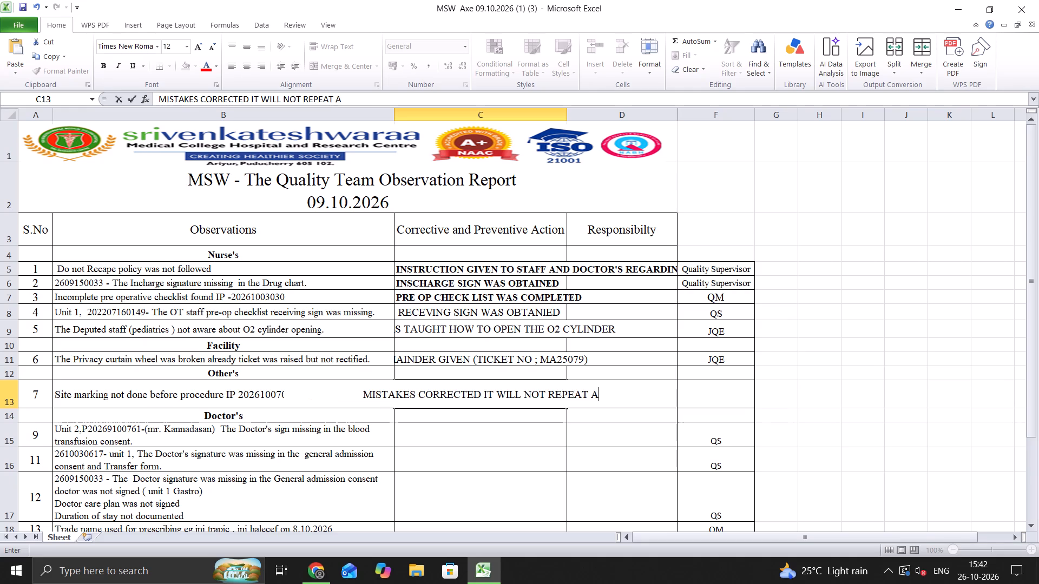
pyautogui.write('GAIN')
pyautogui.press('space')
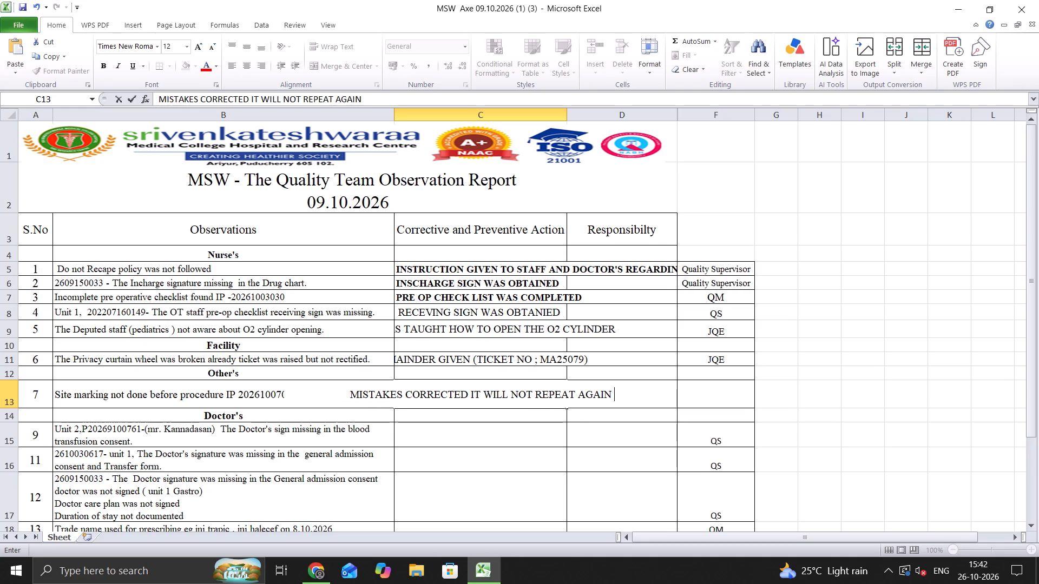
pyautogui.moveTo(343, 394); pyautogui.dragTo(345, 395)
pyautogui.moveTo(345, 395); pyautogui.dragTo(458, 413)
pyautogui.click(458, 413)
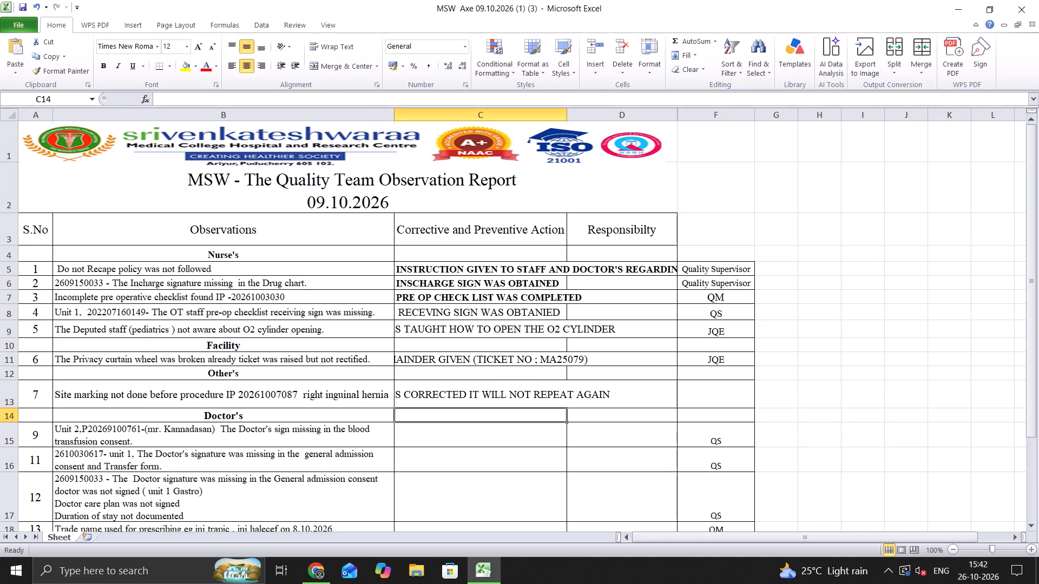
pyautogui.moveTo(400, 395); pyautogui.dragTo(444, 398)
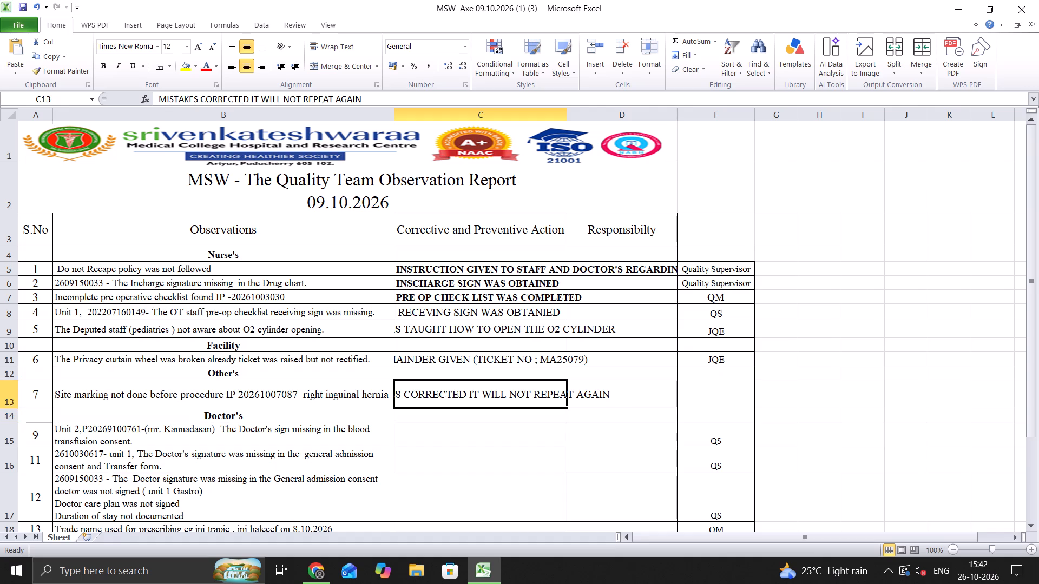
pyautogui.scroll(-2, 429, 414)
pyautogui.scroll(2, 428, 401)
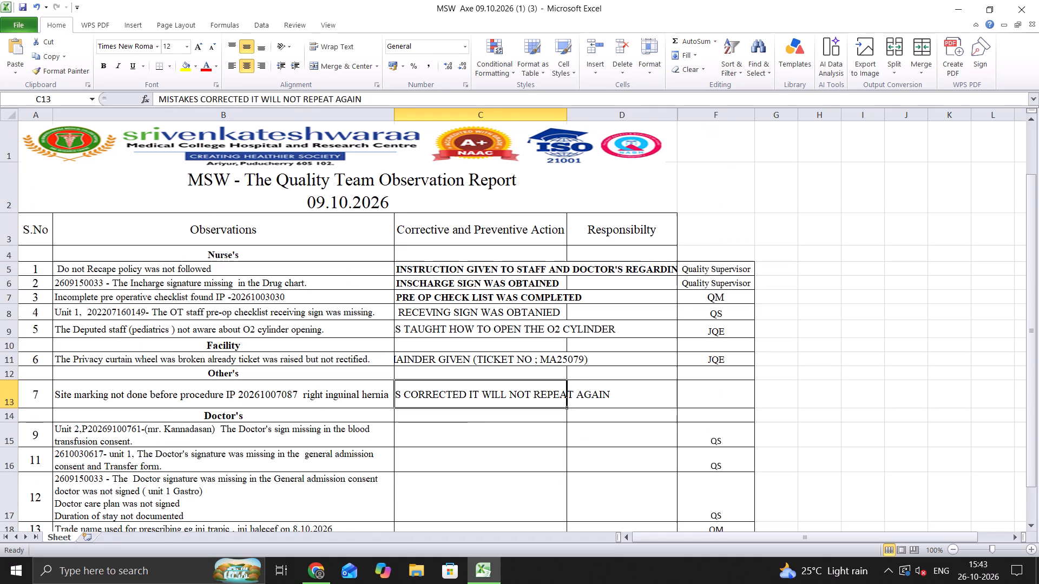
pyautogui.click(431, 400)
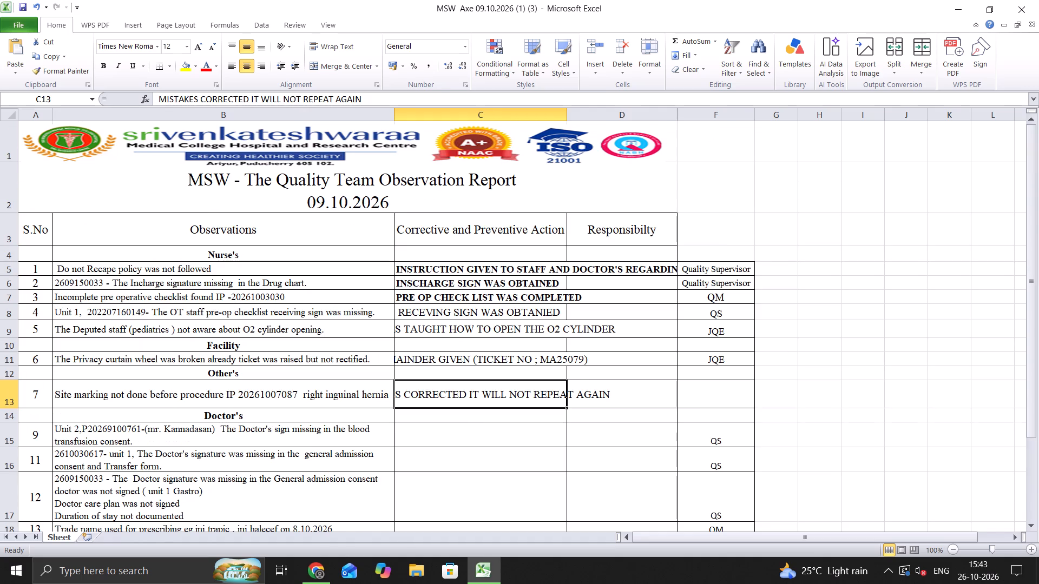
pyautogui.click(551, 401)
# Enter "MISTAKES CORRECTED IT WILL NOT REPEAT AGAIN" as the corrective and preventive action for observation 9, about the blood transfusion consent.
pyautogui.scroll(-3, 549, 400)
pyautogui.scroll(2, 541, 396)
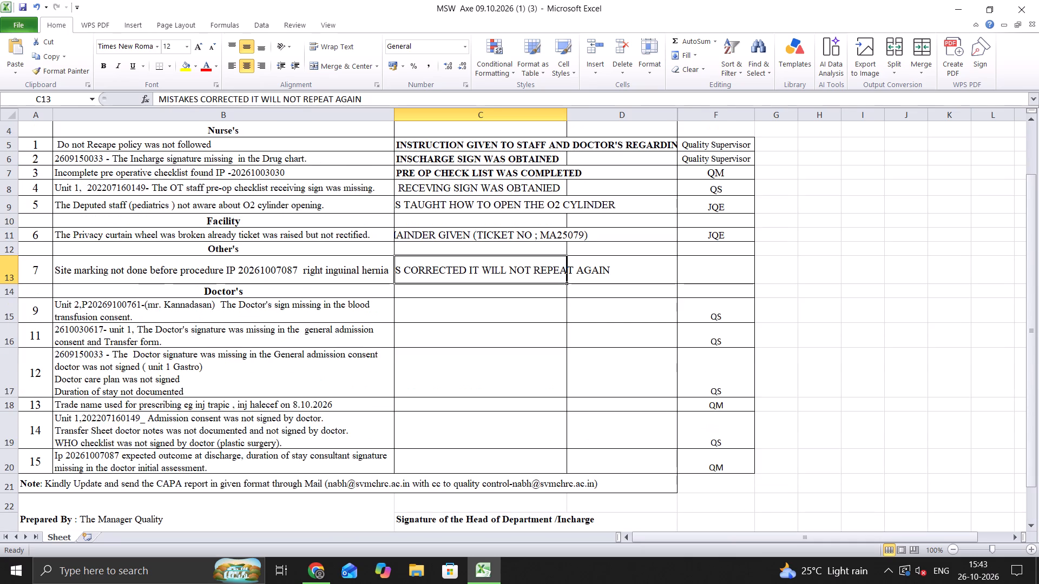
pyautogui.click(510, 323)
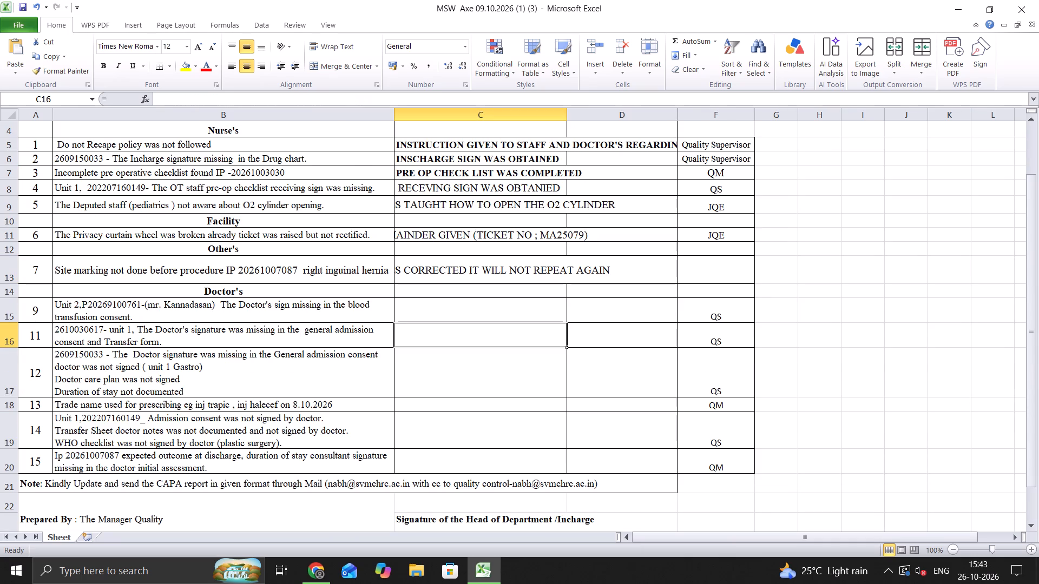
pyautogui.click(517, 310)
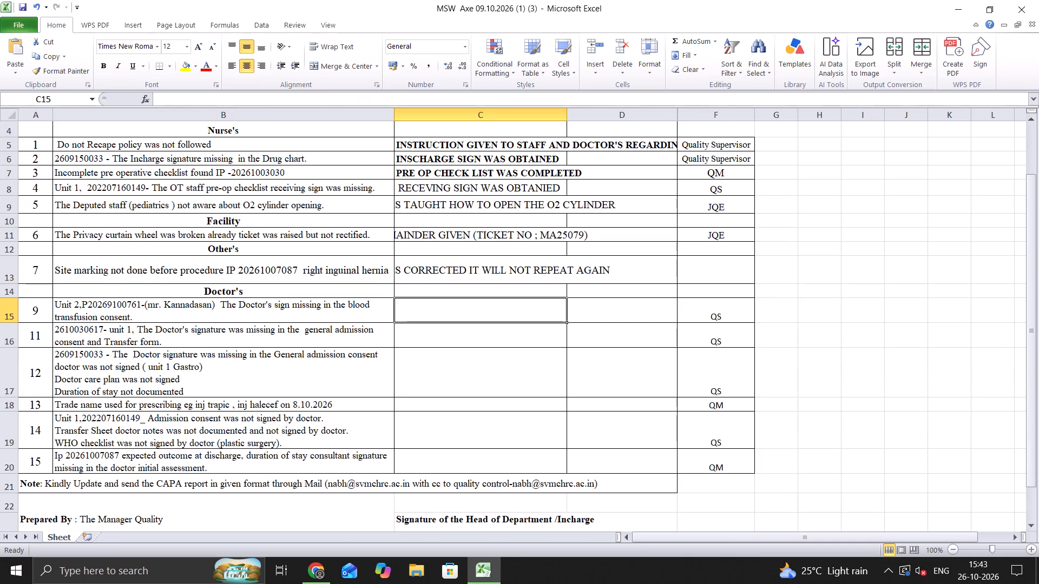
pyautogui.write('MISTA')
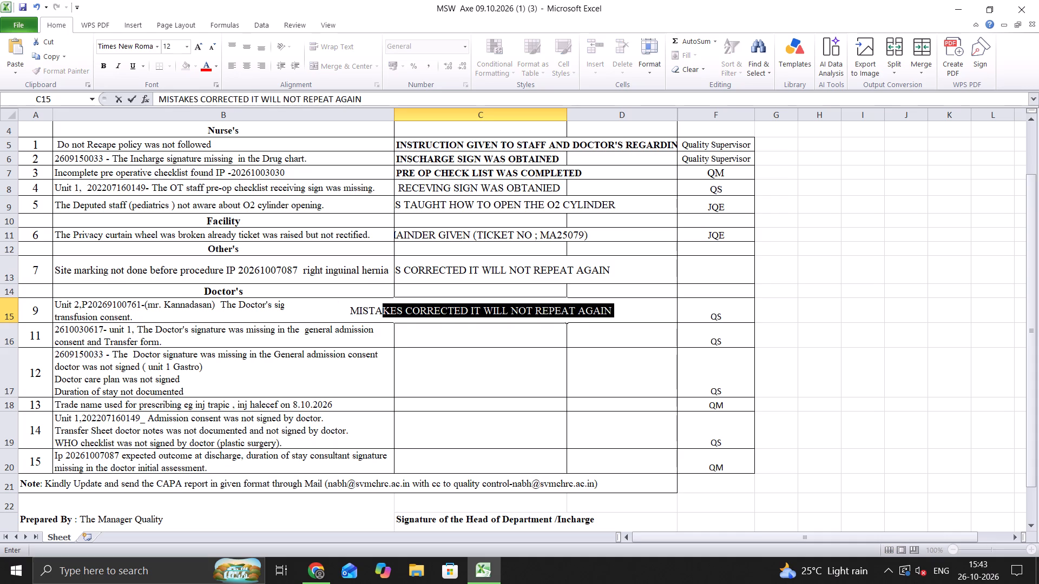
pyautogui.click(339, 350)
# Commit the corrective and preventive action entry for observation 9, about the blood transfusion consent.
pyautogui.click(433, 301)
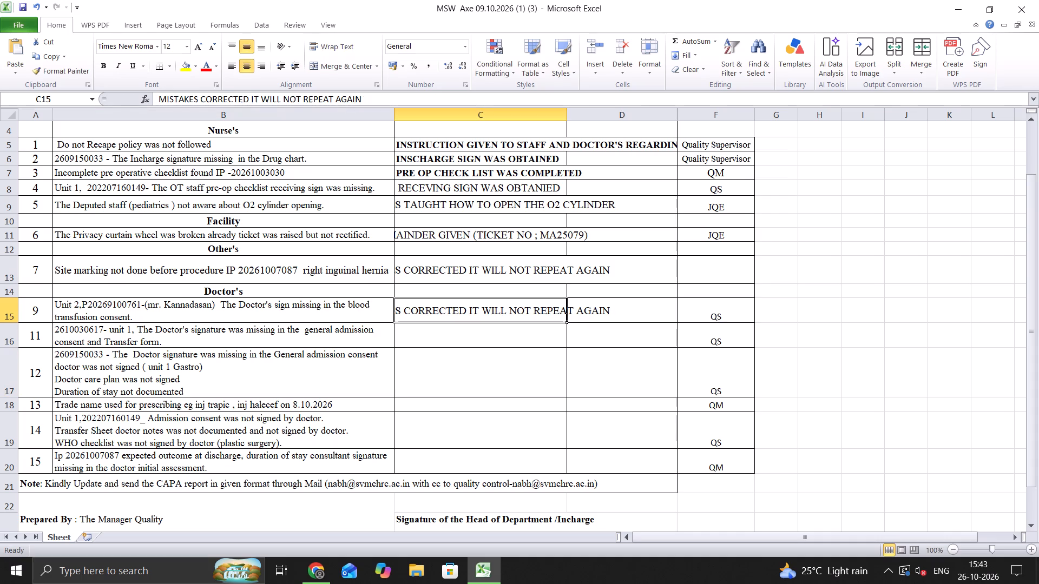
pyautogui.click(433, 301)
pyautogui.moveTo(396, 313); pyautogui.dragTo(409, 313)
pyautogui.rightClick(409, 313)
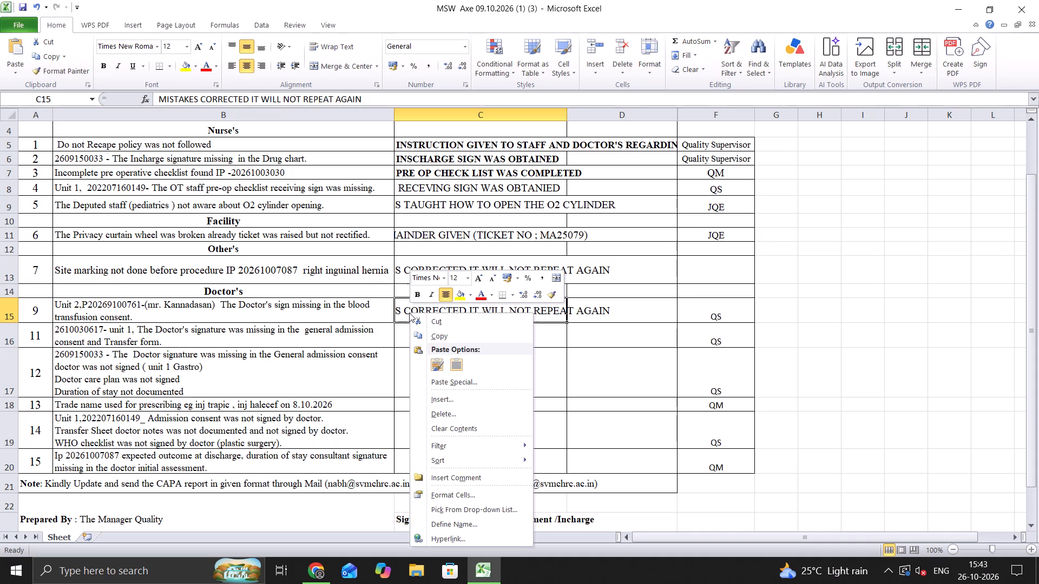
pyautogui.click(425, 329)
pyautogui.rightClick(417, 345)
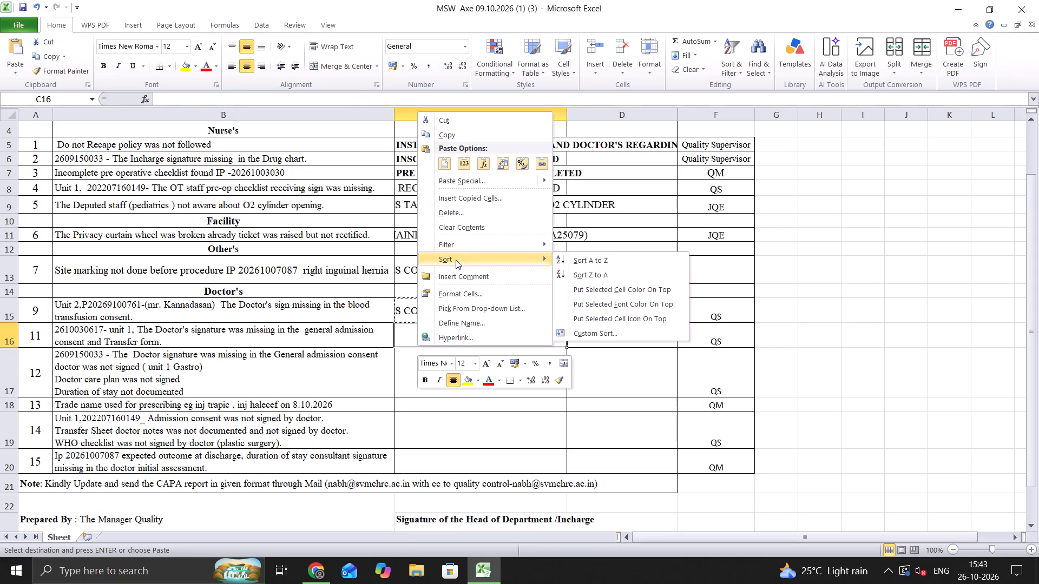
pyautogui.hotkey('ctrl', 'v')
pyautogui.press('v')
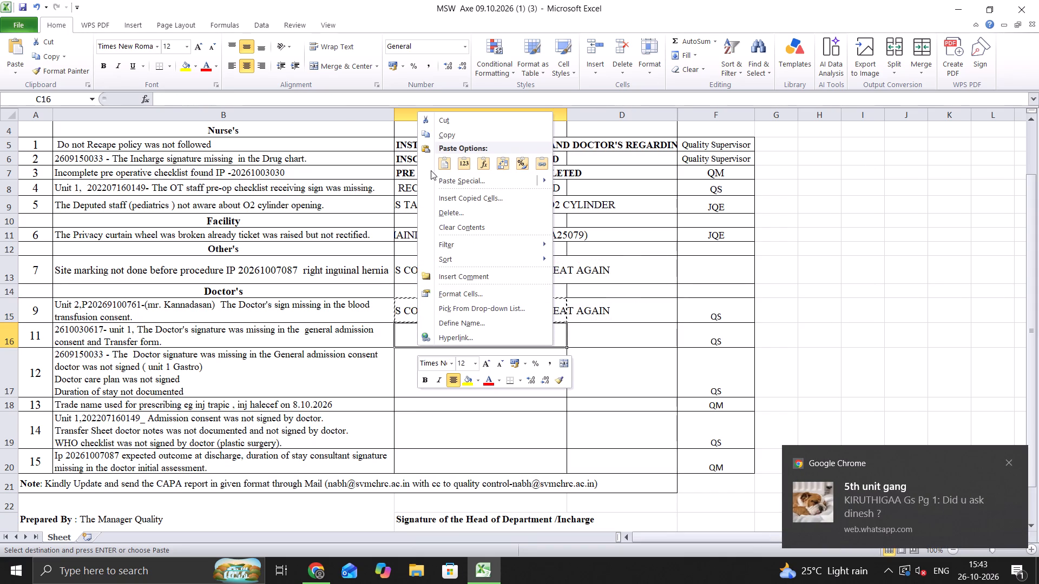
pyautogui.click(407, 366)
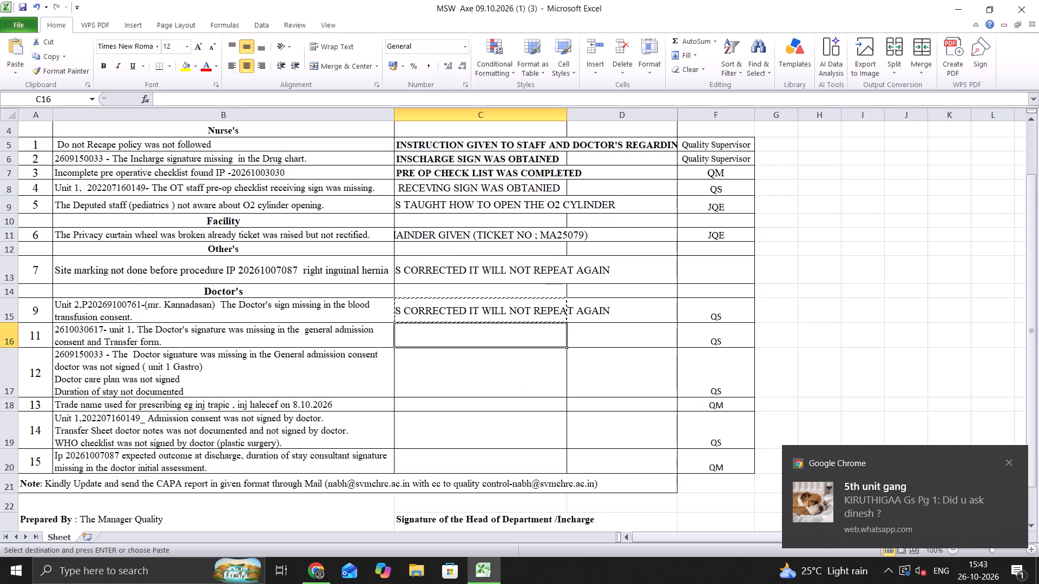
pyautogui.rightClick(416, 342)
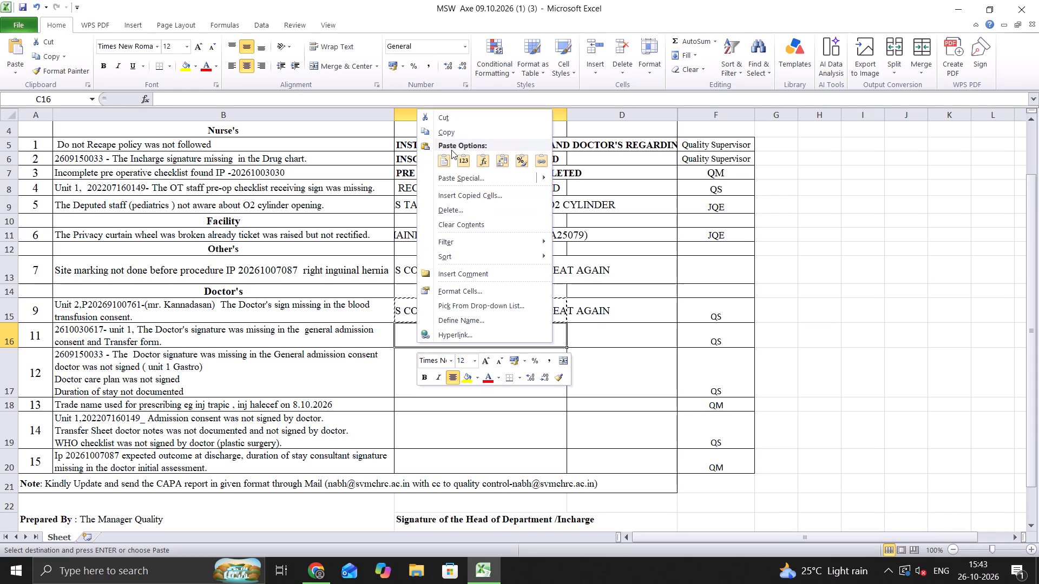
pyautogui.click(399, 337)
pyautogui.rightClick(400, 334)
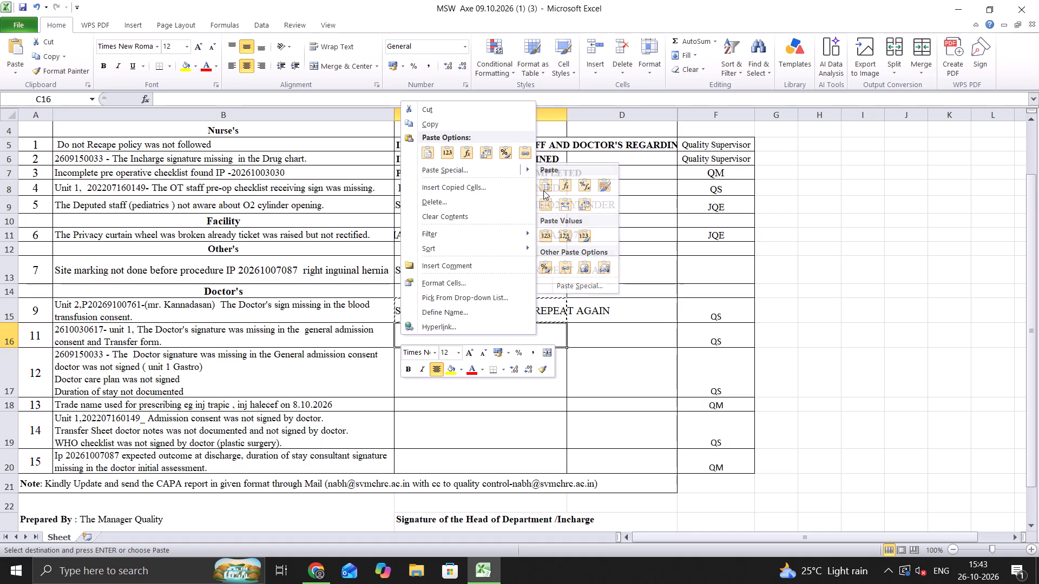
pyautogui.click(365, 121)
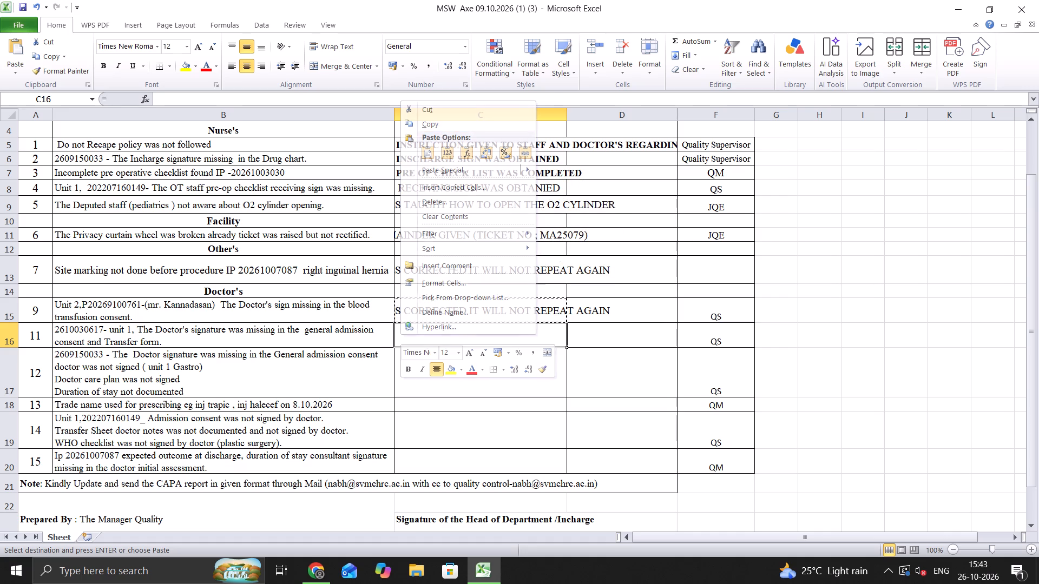
# Copy observation 9's corrective action "MISTAKES CORRECTED IT WILL NOT REPEAT AGAIN" to observation 11, about the missing signature in the admission consent and transfer form.
pyautogui.click(435, 309)
pyautogui.rightClick(436, 309)
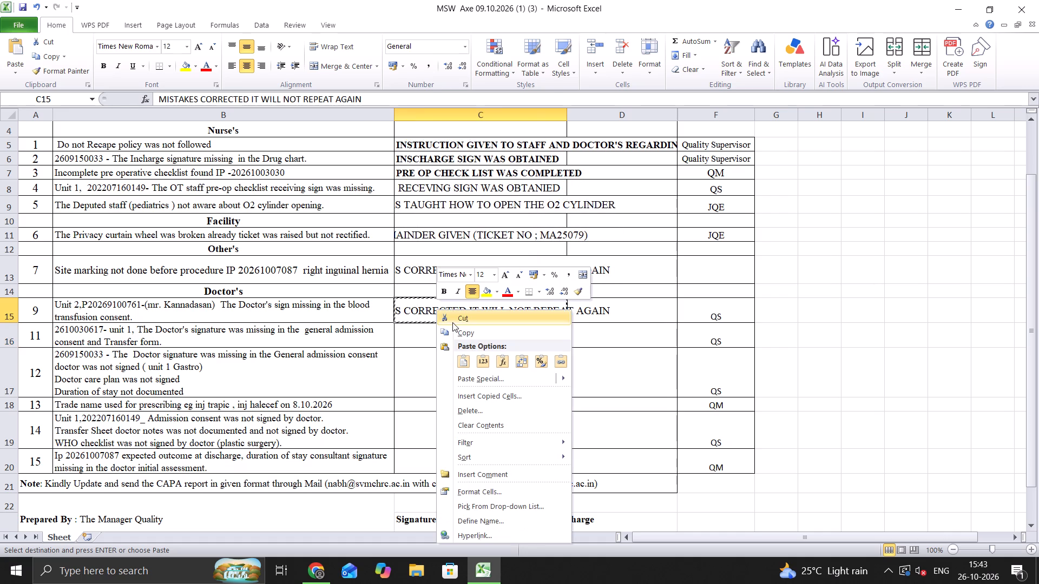
pyautogui.click(457, 333)
pyautogui.rightClick(429, 341)
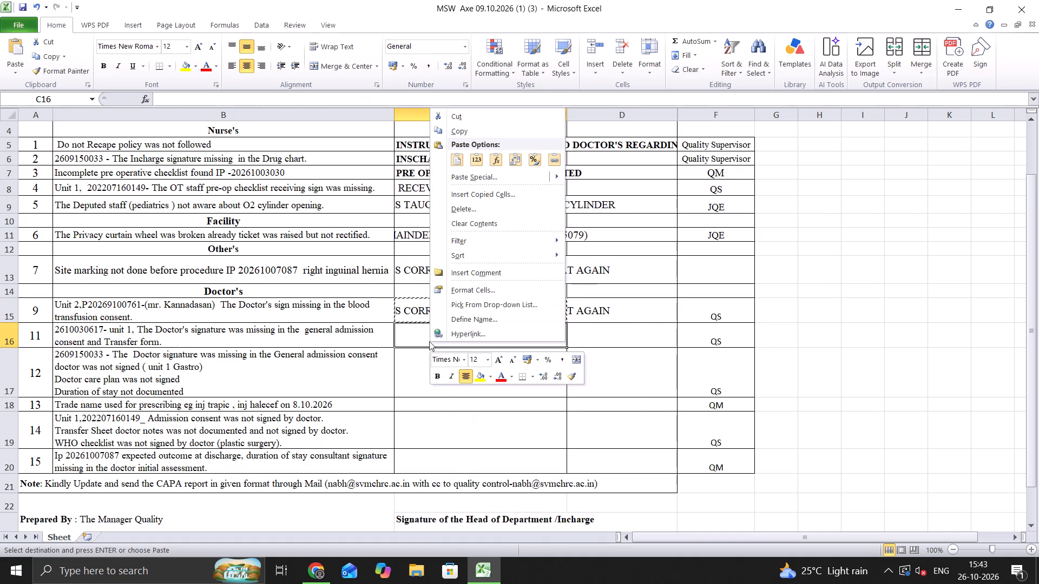
pyautogui.click(424, 339)
pyautogui.hotkey('ctrl', 'v')
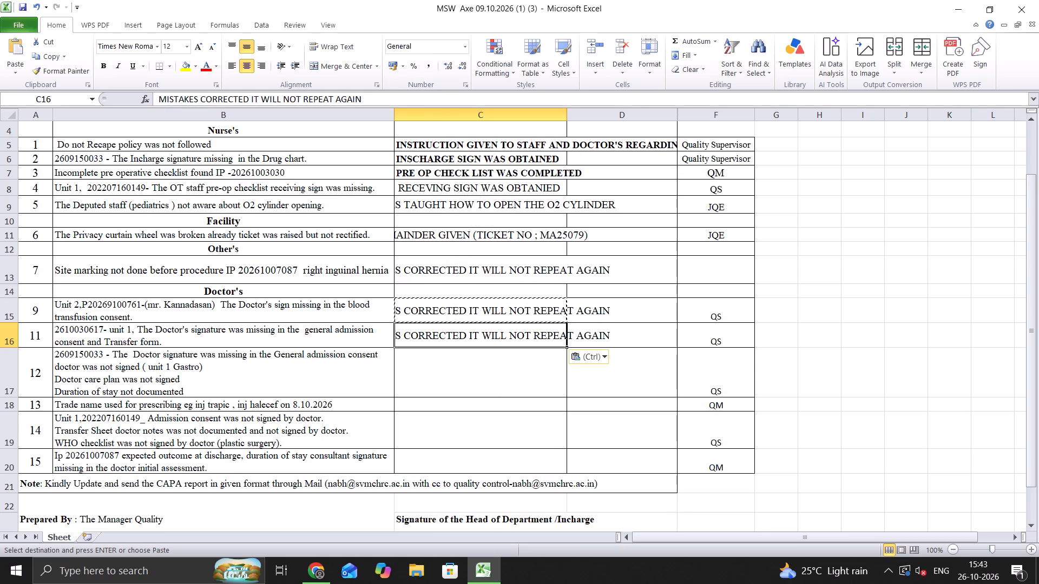
# Paste the same copied corrective and preventive action into Doctor's observations 12, 13, 14 and 15.
pyautogui.click(465, 363)
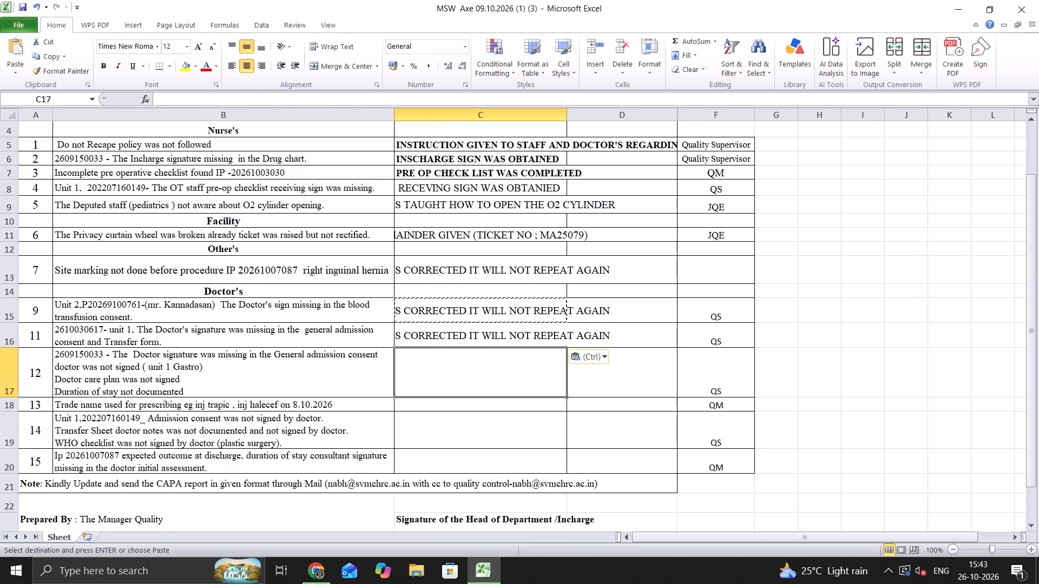
pyautogui.hotkey('ctrl', 'v')
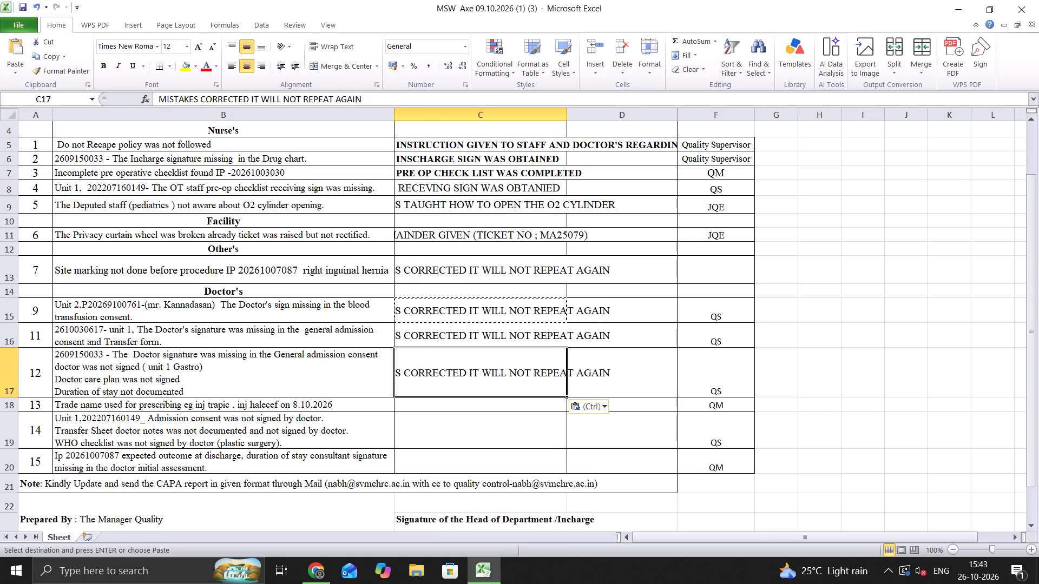
pyautogui.click(431, 408)
pyautogui.hotkey('ctrl', 'v')
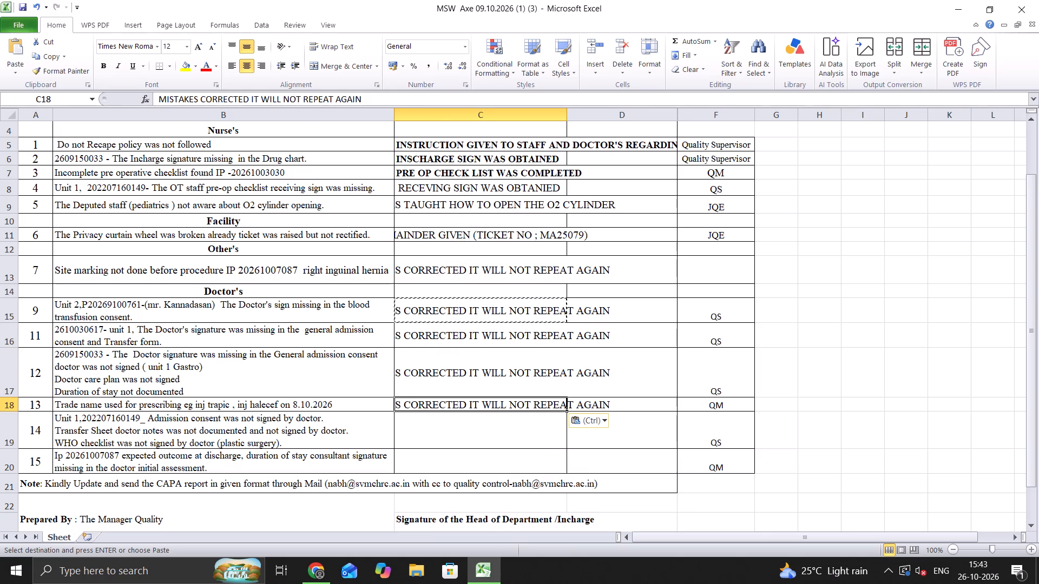
pyautogui.click(417, 435)
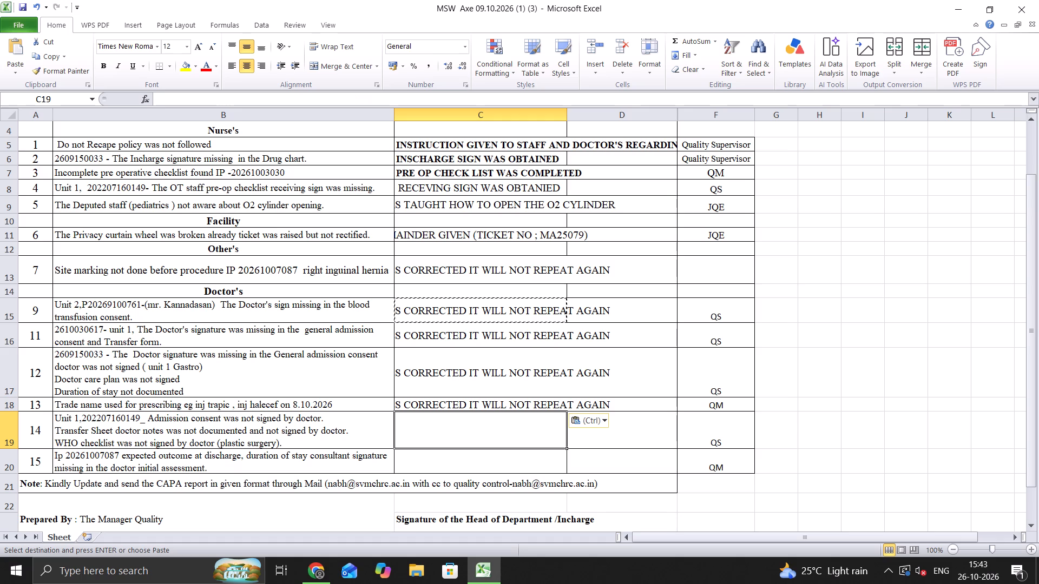
pyautogui.hotkey('ctrl', 'v')
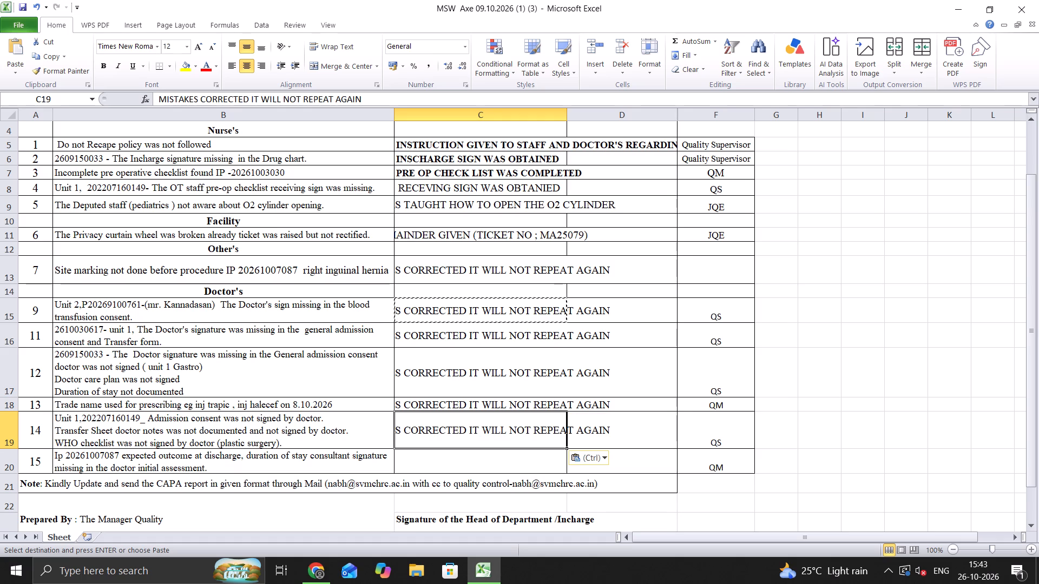
pyautogui.click(419, 452)
pyautogui.hotkey('ctrl', 'v')
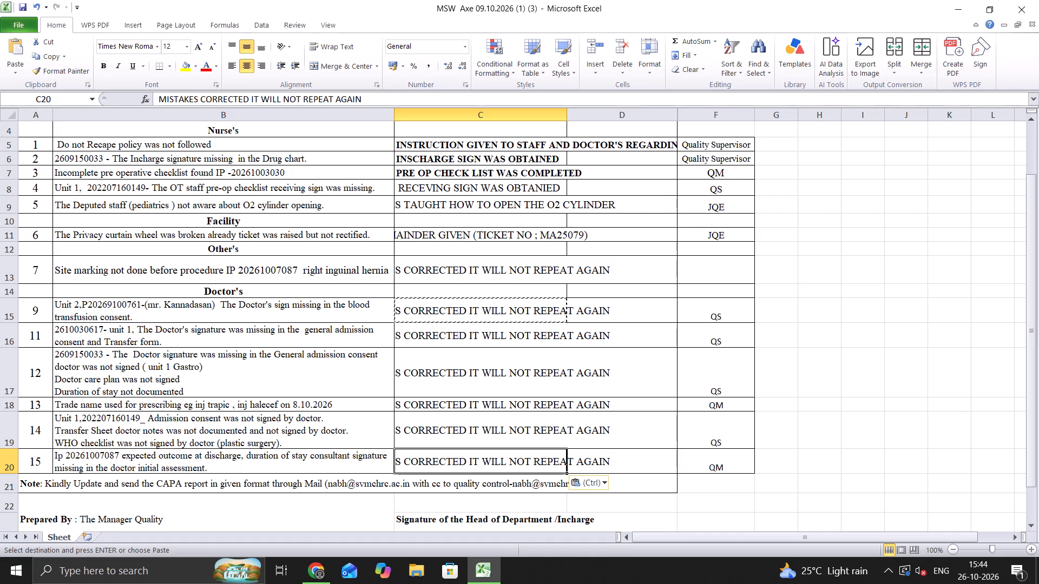
# Widen the Corrective and Preventive Action column until its longest entry, the recap policy instruction for observation 1, fits inside it.
pyautogui.scroll(-1, 433, 442)
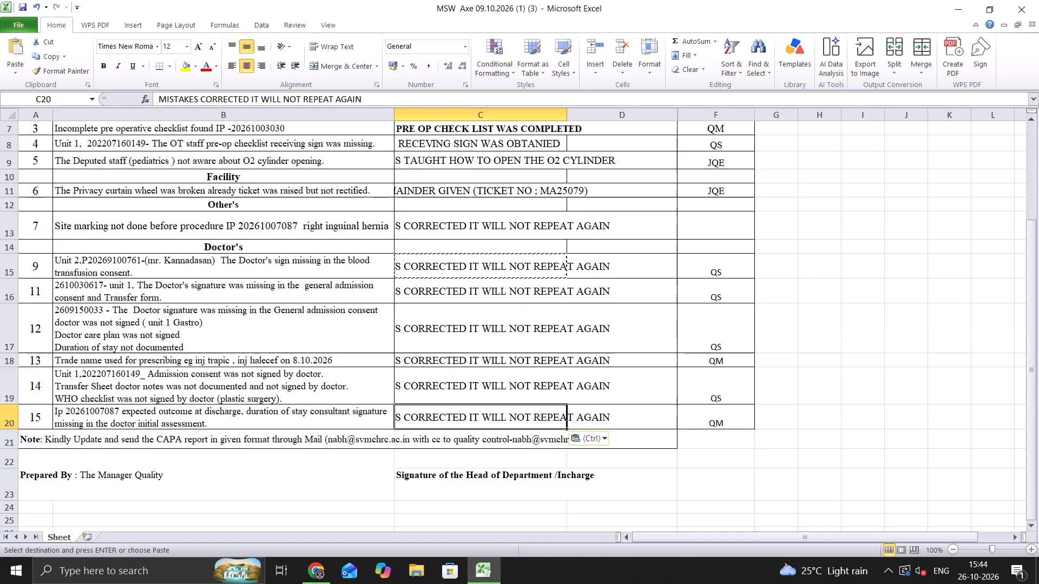
pyautogui.scroll(-2, 435, 440)
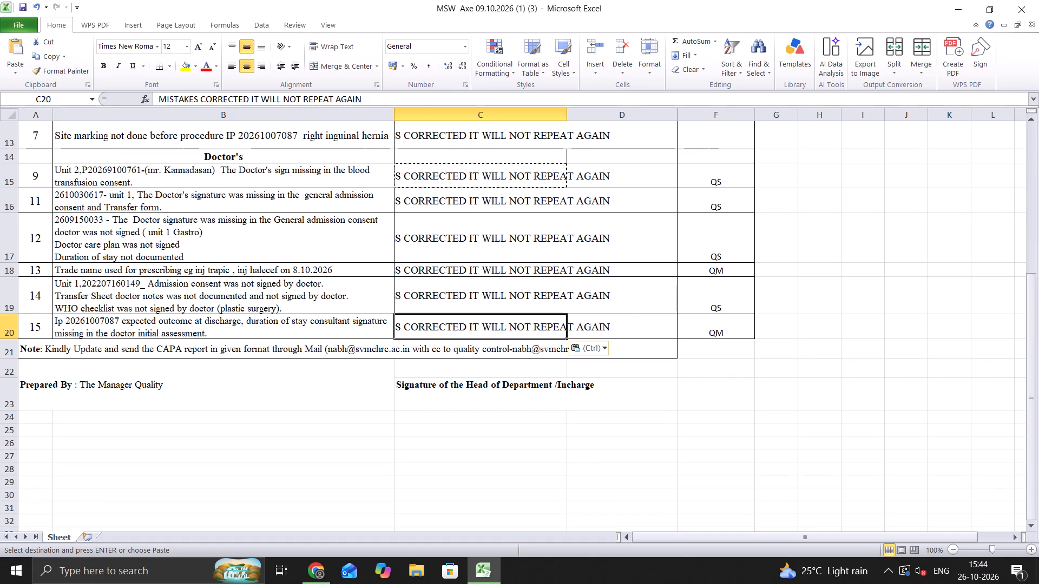
pyautogui.scroll(2, 584, 337)
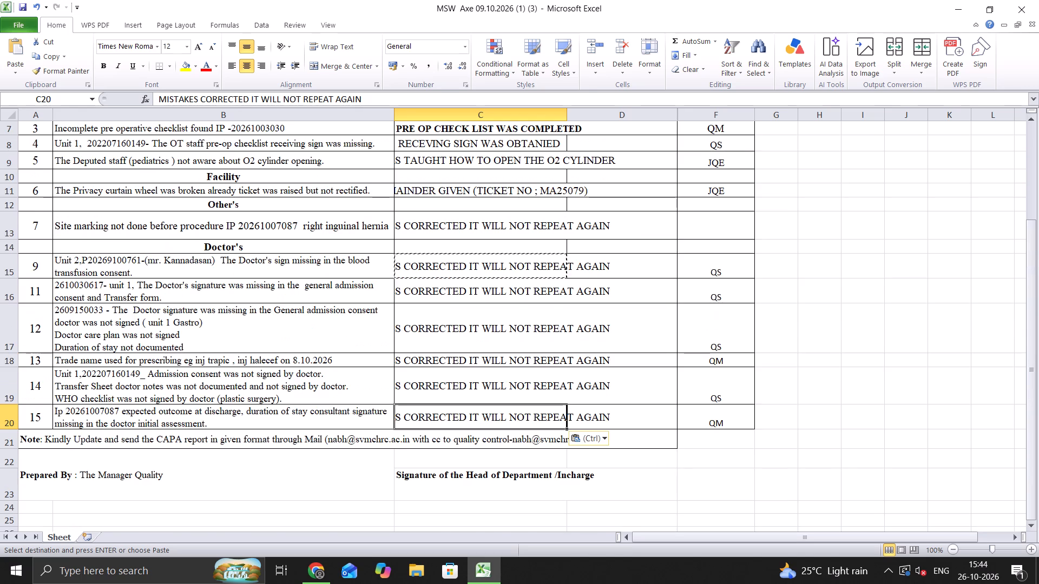
pyautogui.scroll(2, 623, 344)
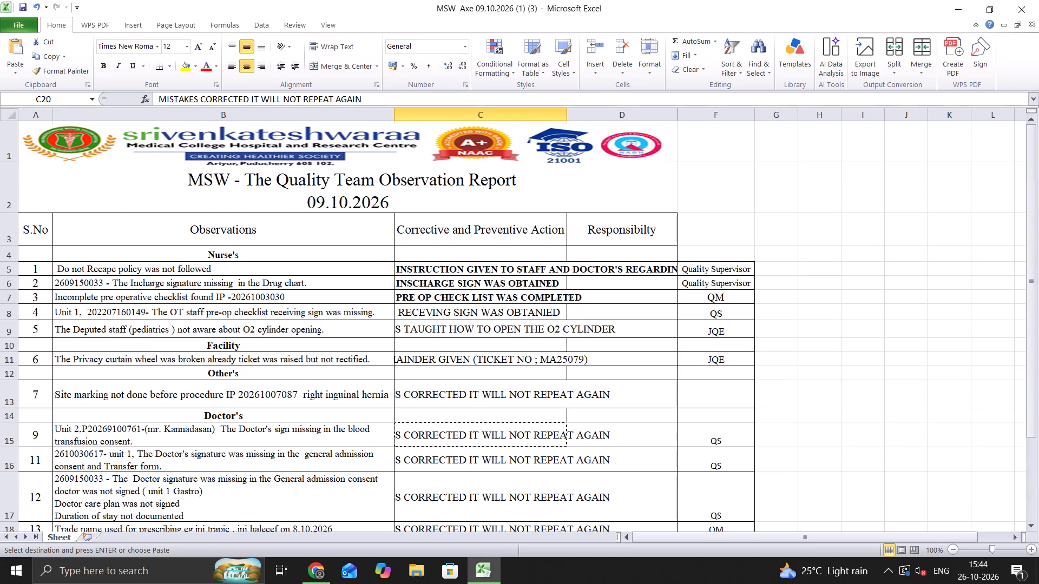
pyautogui.click(532, 250)
pyautogui.click(567, 121)
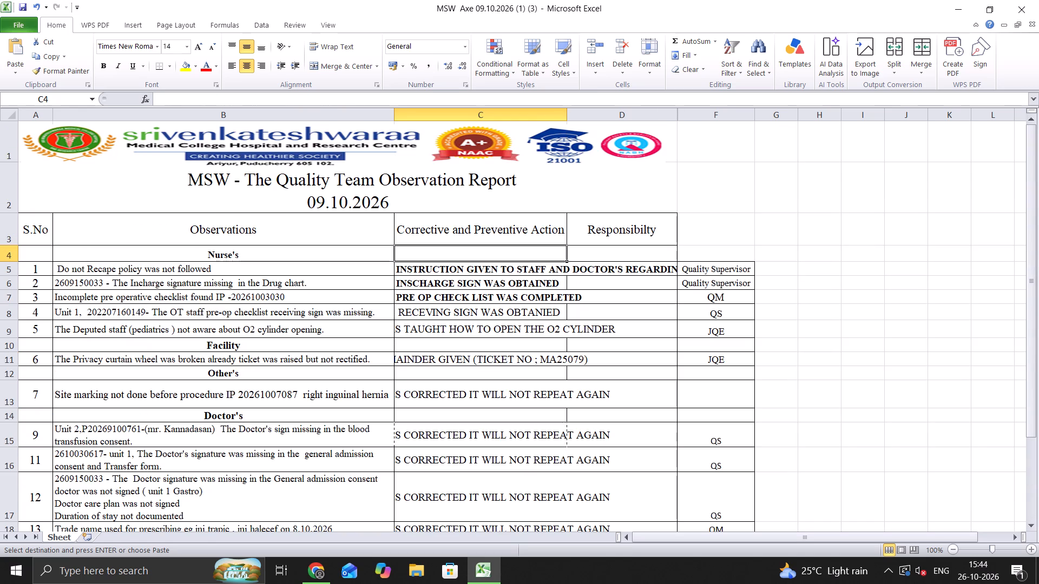
pyautogui.moveTo(567, 121); pyautogui.dragTo(628, 122)
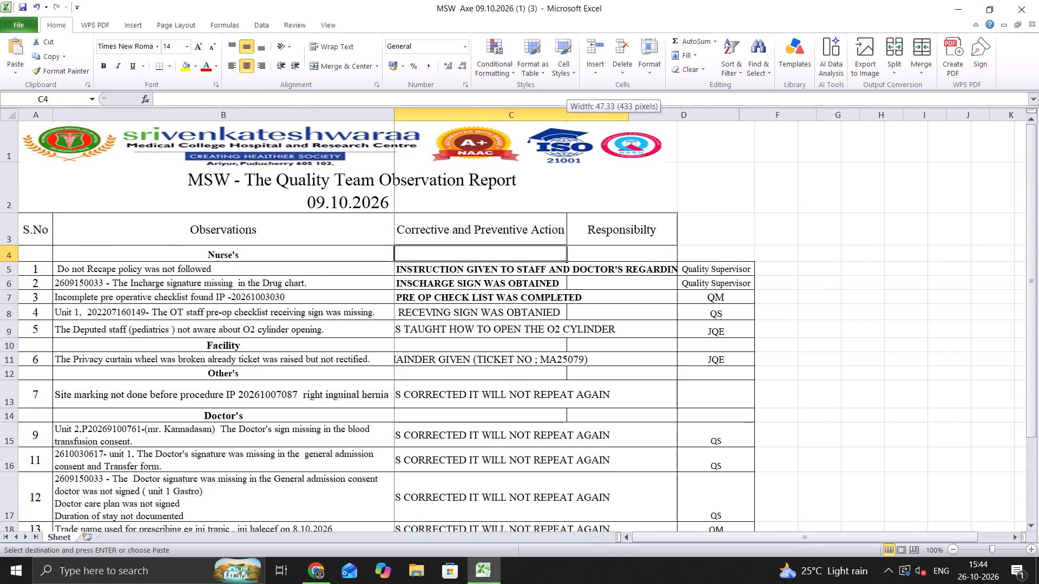
pyautogui.moveTo(628, 122); pyautogui.dragTo(633, 122)
pyautogui.moveTo(633, 119); pyautogui.dragTo(659, 120)
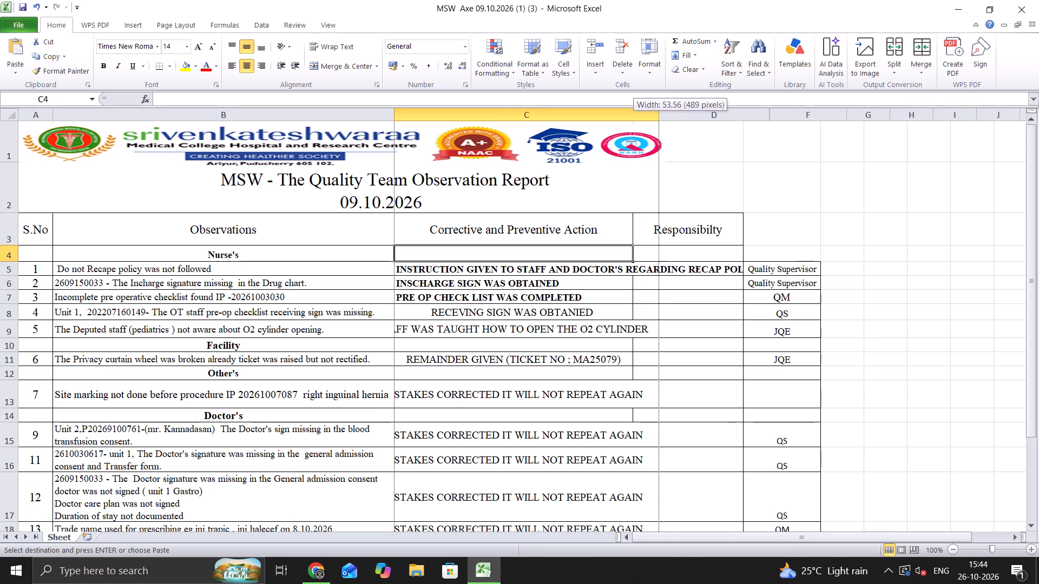
pyautogui.moveTo(659, 120); pyautogui.dragTo(678, 120)
pyautogui.moveTo(678, 112); pyautogui.dragTo(687, 113)
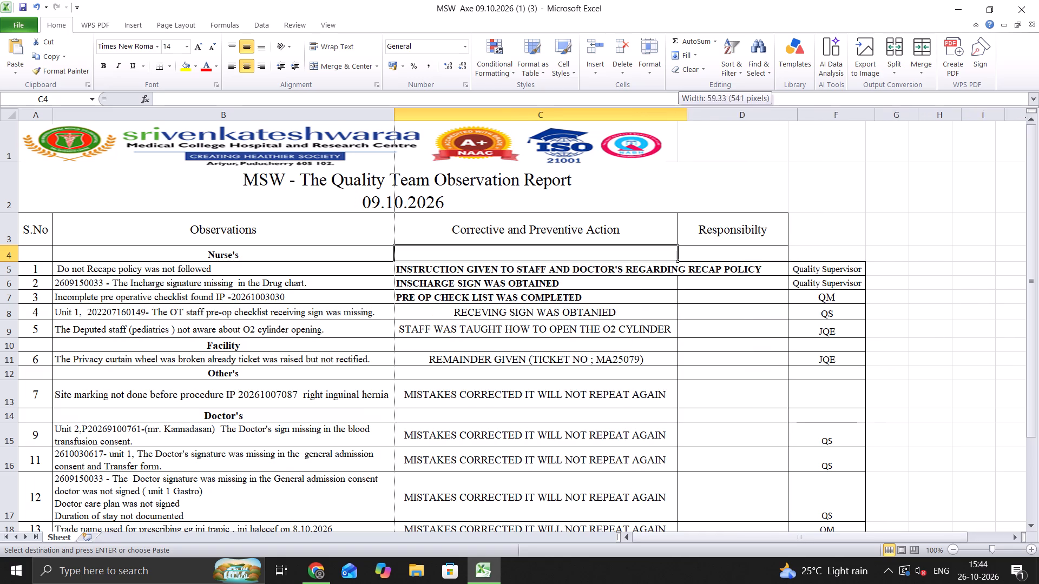
pyautogui.moveTo(687, 113); pyautogui.dragTo(729, 114)
pyautogui.moveTo(725, 112); pyautogui.dragTo(765, 114)
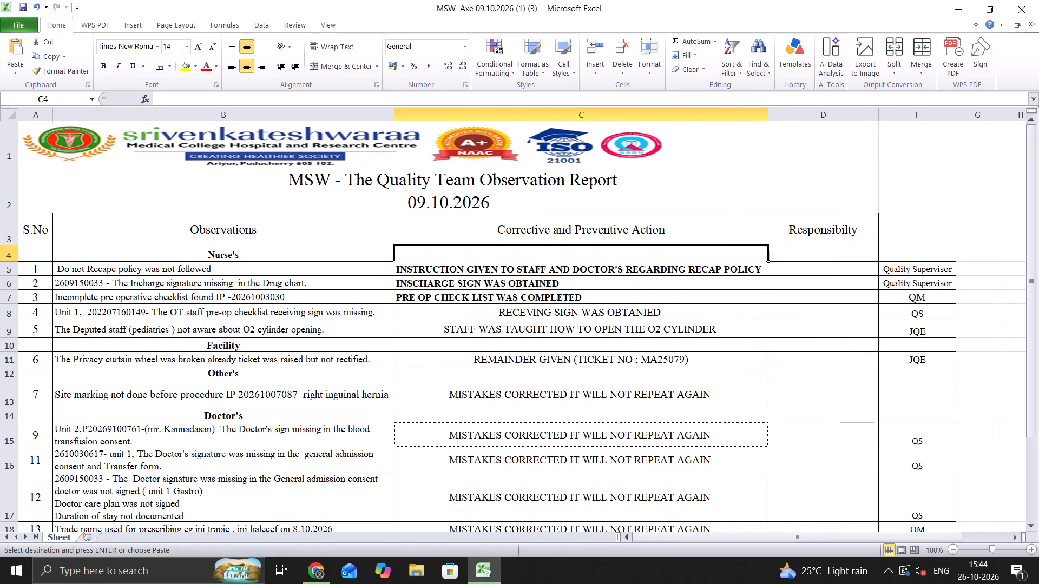
# Widen the Responsibilty column slightly, to a width of about 24.
pyautogui.scroll(-3, 814, 160)
pyautogui.scroll(4, 814, 170)
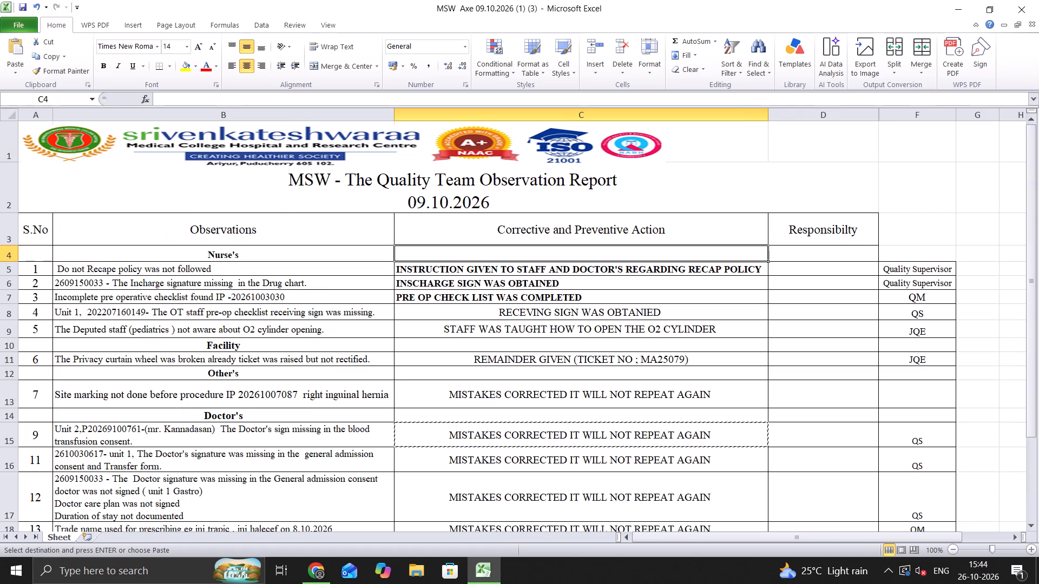
pyautogui.click(875, 137)
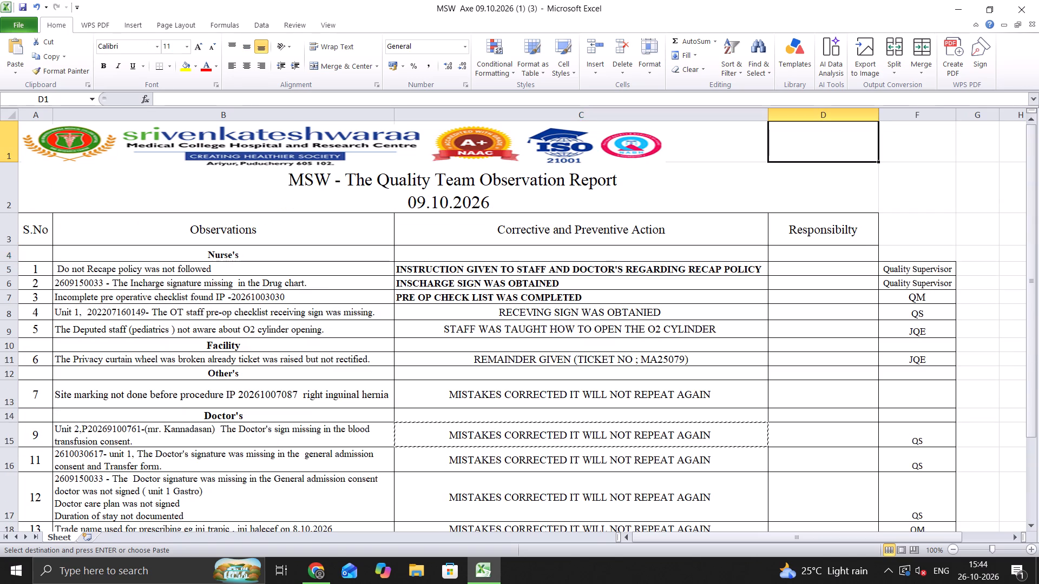
pyautogui.click(882, 122)
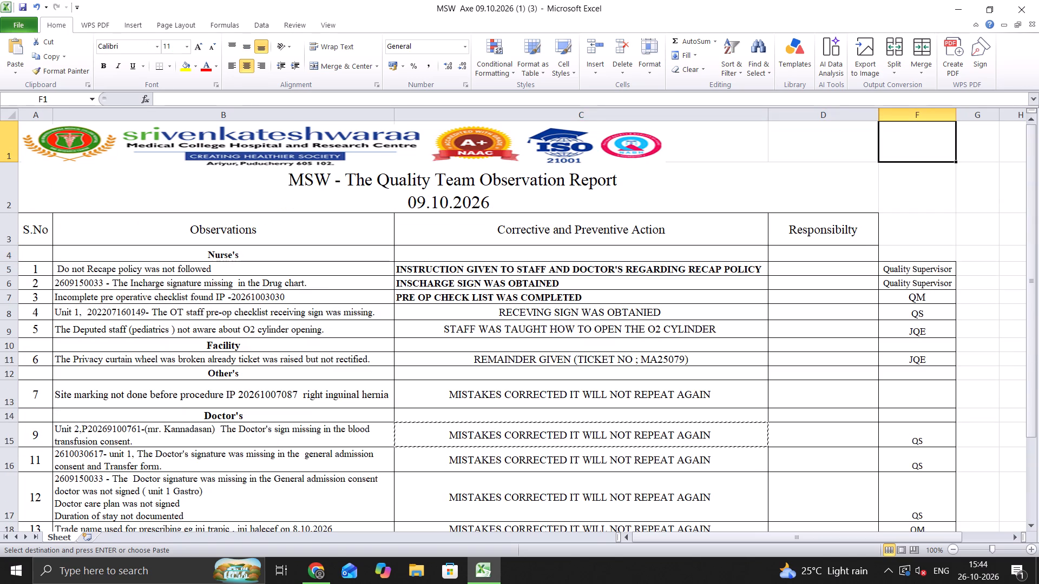
pyautogui.moveTo(878, 118); pyautogui.dragTo(886, 121)
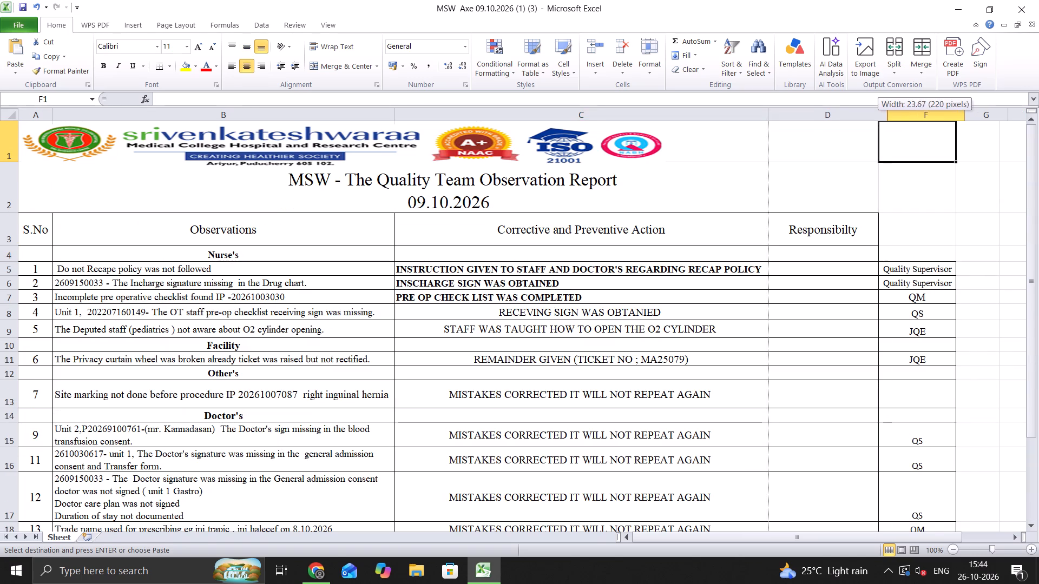
pyautogui.moveTo(886, 121); pyautogui.dragTo(888, 122)
# Enter "STAFF NURSE" as the responsibility for observation 1, about the Do not Recape policy.
pyautogui.scroll(-3, 859, 217)
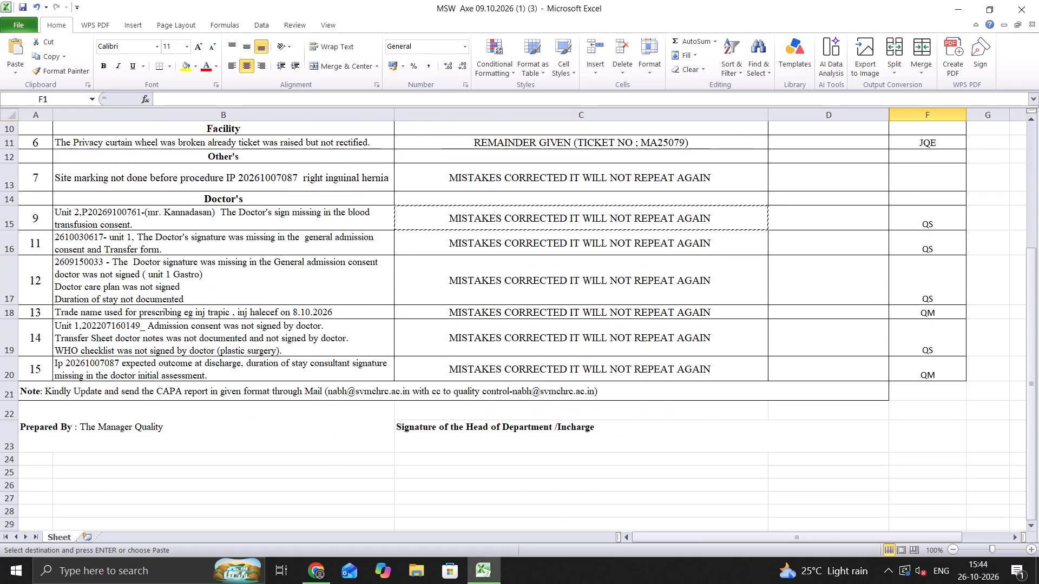
pyautogui.scroll(3, 857, 222)
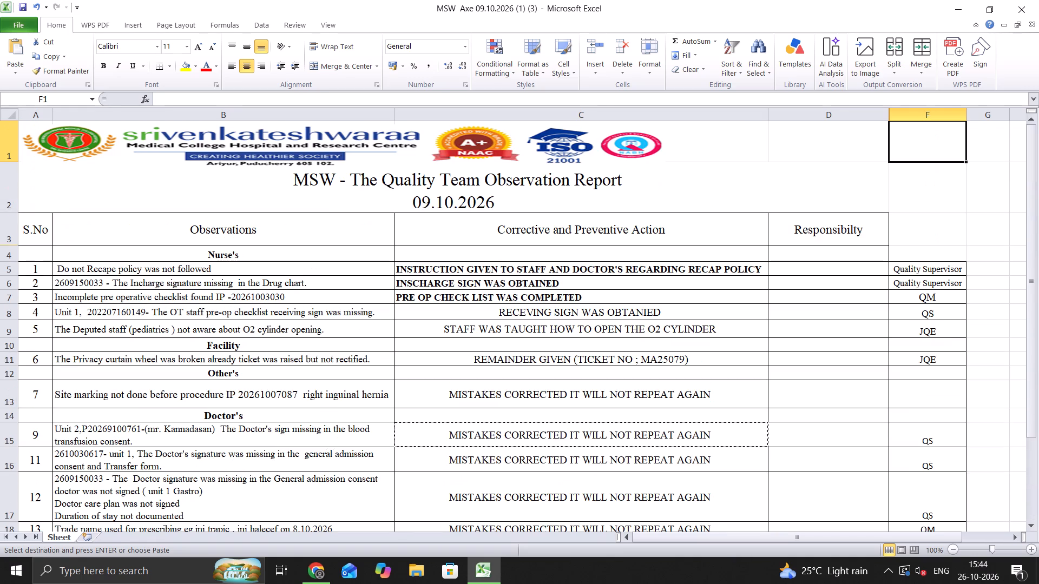
pyautogui.click(786, 270)
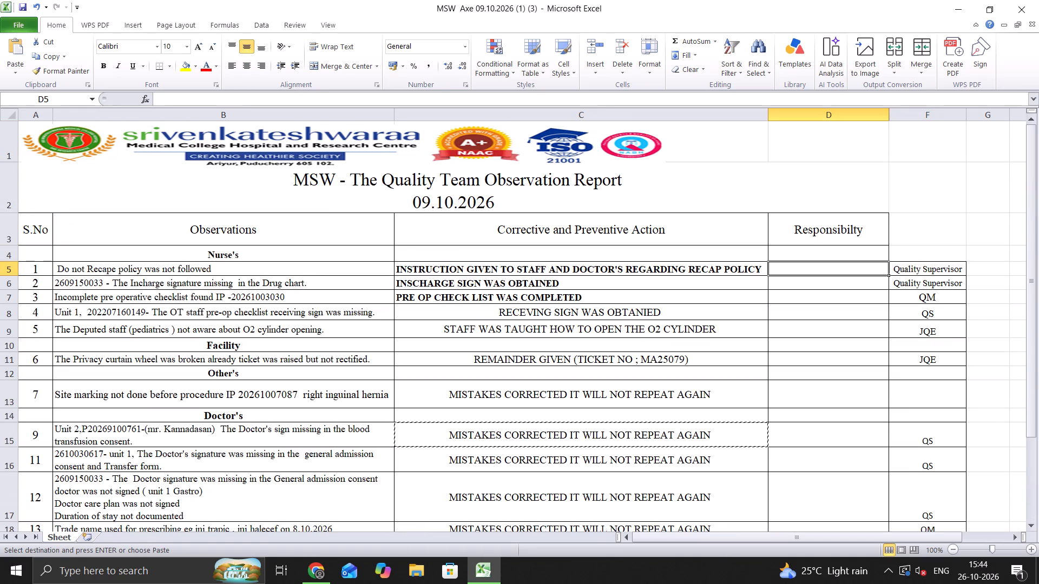
pyautogui.write('STAFF N')
pyautogui.write('URSE')
pyautogui.press('space')
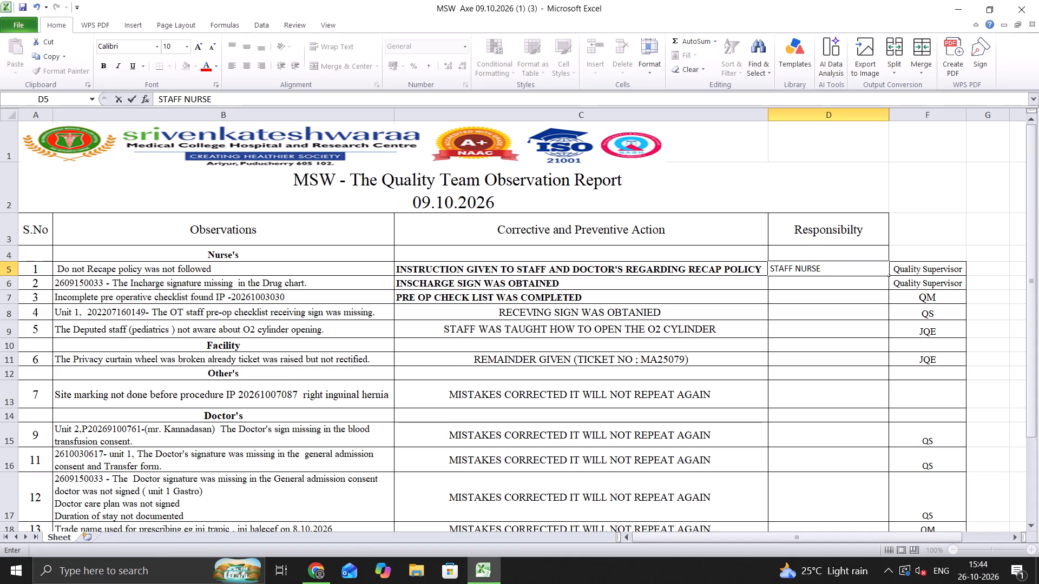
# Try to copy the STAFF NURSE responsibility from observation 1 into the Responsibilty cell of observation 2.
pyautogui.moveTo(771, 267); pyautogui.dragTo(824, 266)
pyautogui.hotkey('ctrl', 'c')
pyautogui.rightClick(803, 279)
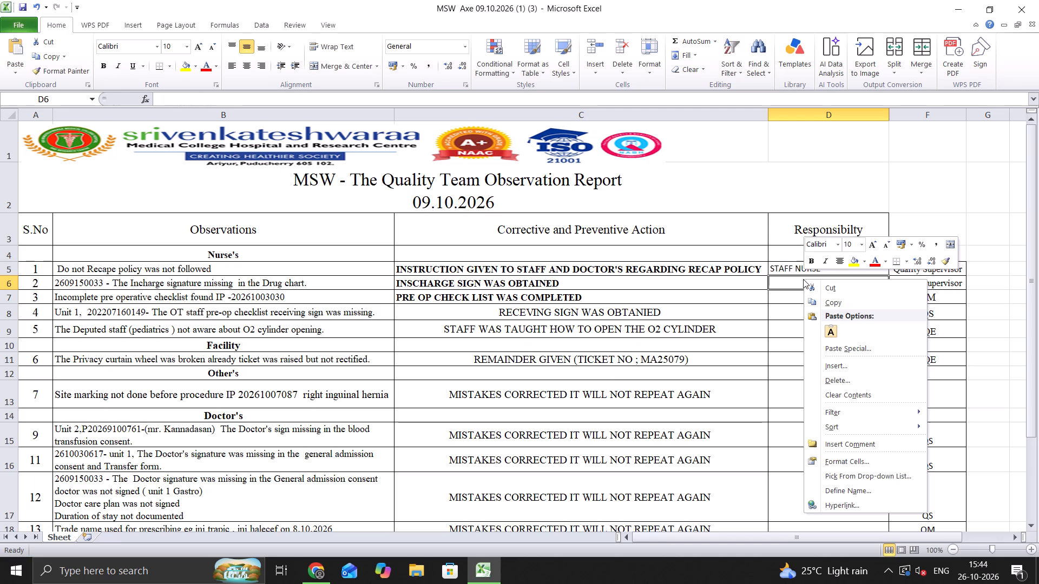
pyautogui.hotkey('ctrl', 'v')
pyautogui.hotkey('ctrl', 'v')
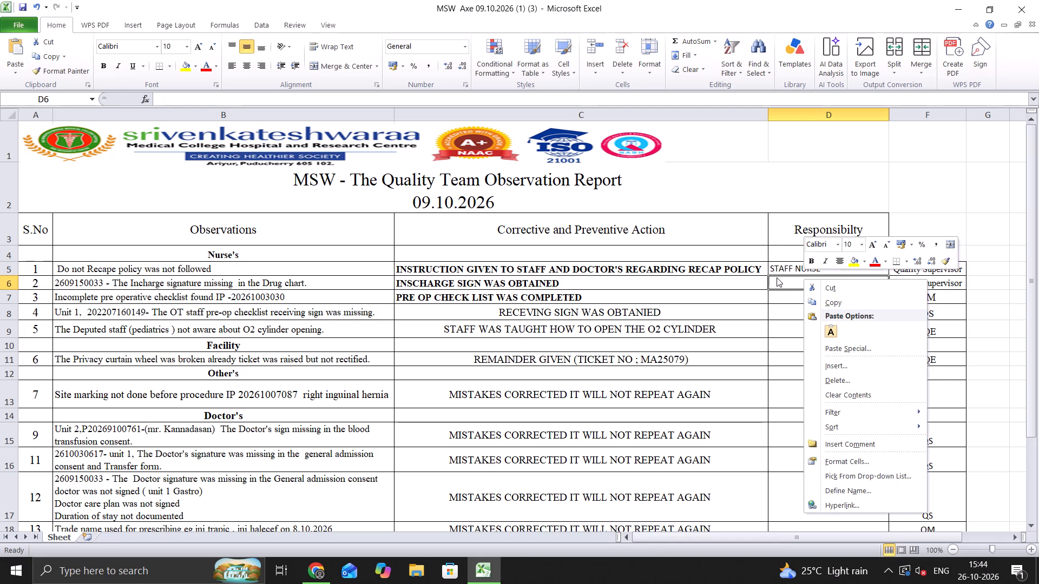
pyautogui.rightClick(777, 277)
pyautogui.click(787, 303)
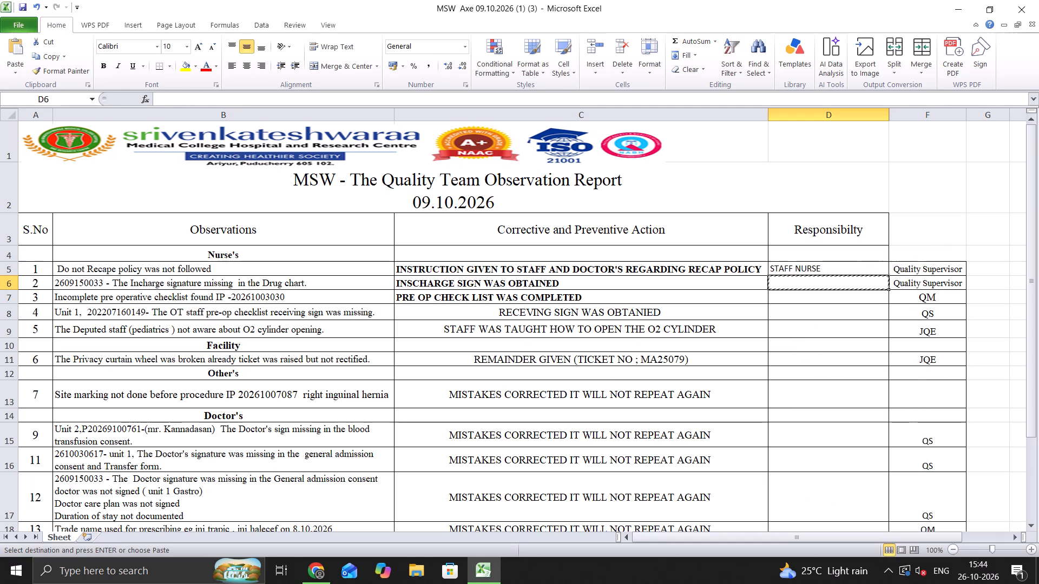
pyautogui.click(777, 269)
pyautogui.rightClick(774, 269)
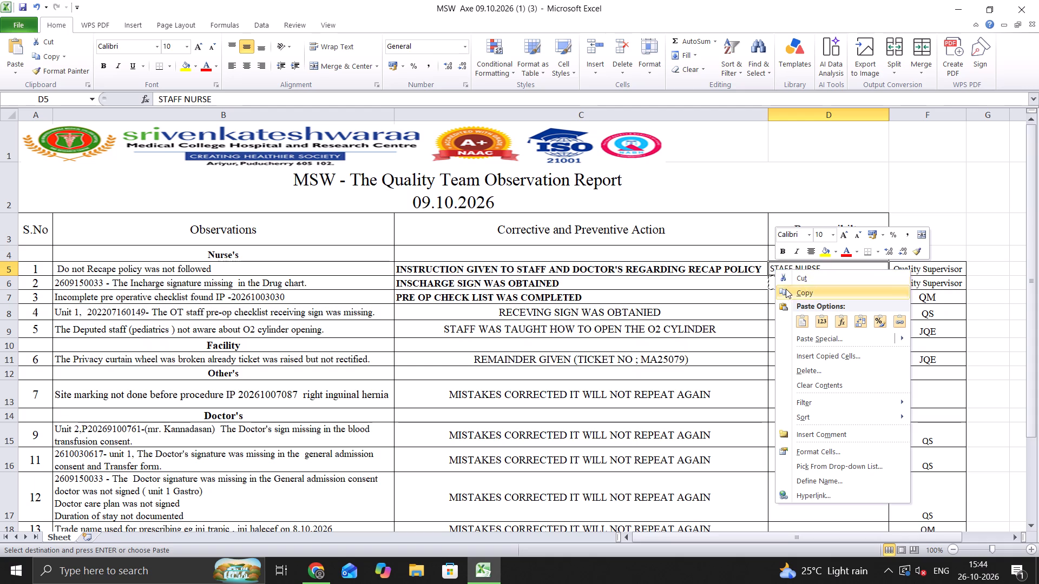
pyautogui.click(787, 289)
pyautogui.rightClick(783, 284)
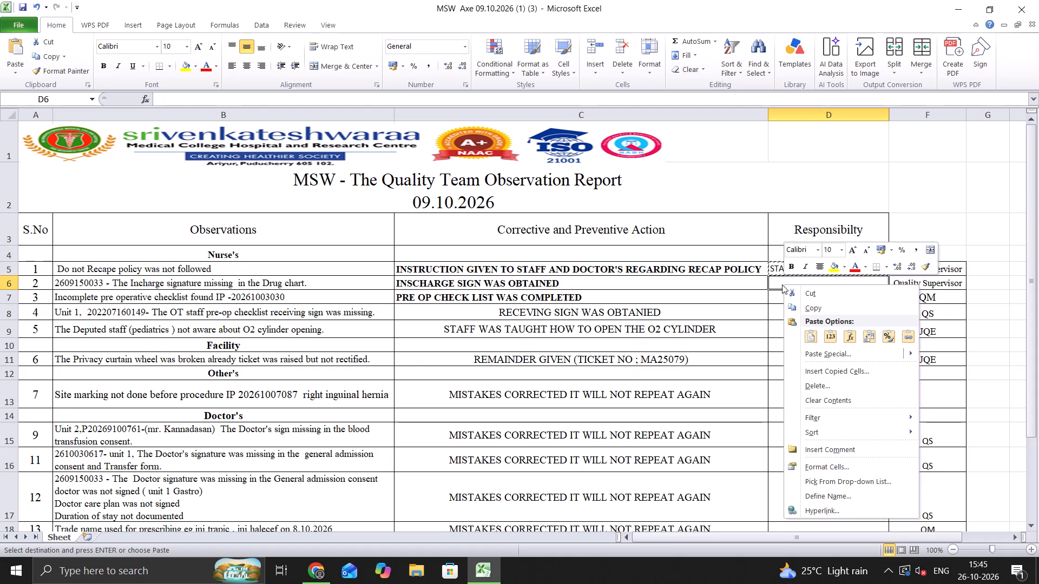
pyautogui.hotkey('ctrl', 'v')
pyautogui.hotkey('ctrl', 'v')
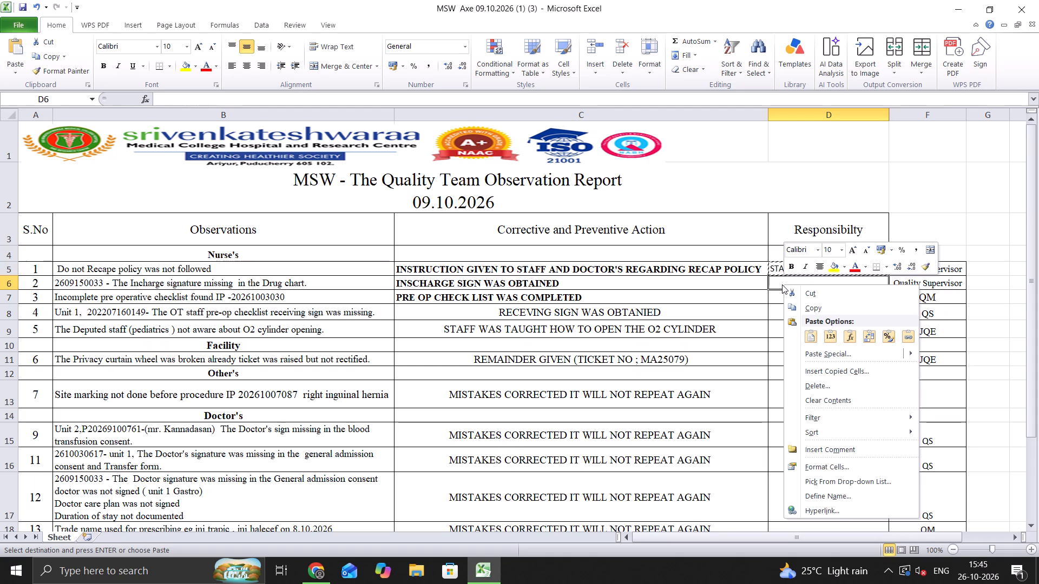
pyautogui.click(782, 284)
# Enter "STAFF NURSE" as the responsibility for Nurse's observations 2, 3, 4 and 5.
pyautogui.click(787, 285)
pyautogui.write('STAF')
pyautogui.click(781, 295)
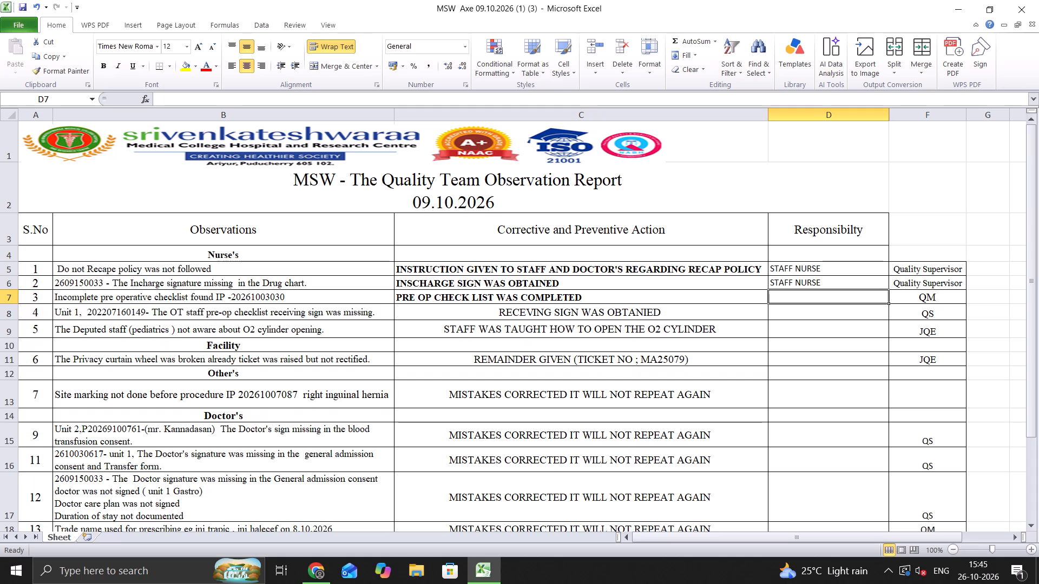
pyautogui.write('ST')
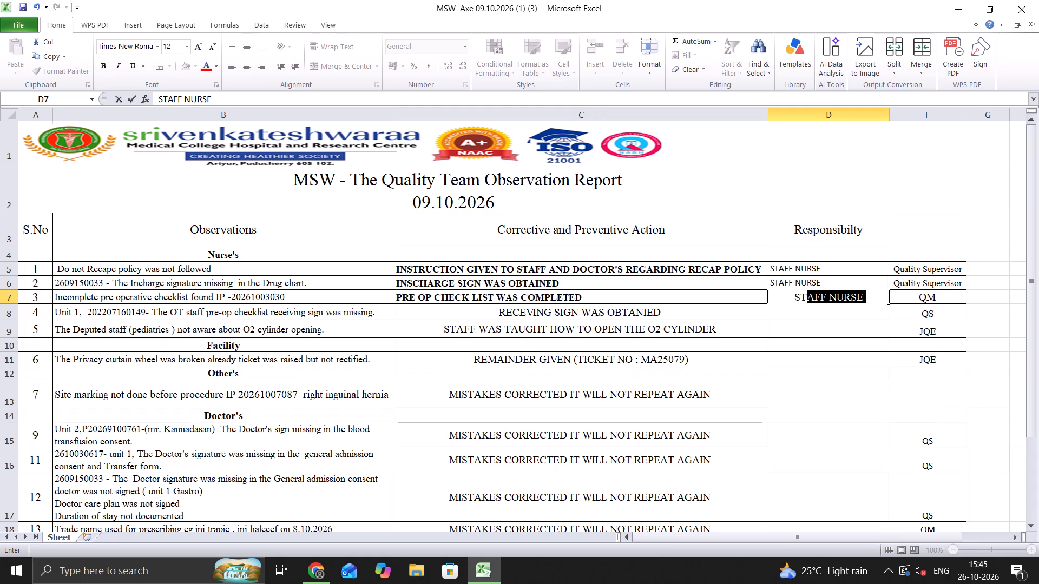
pyautogui.press('Return')
pyautogui.click(790, 311)
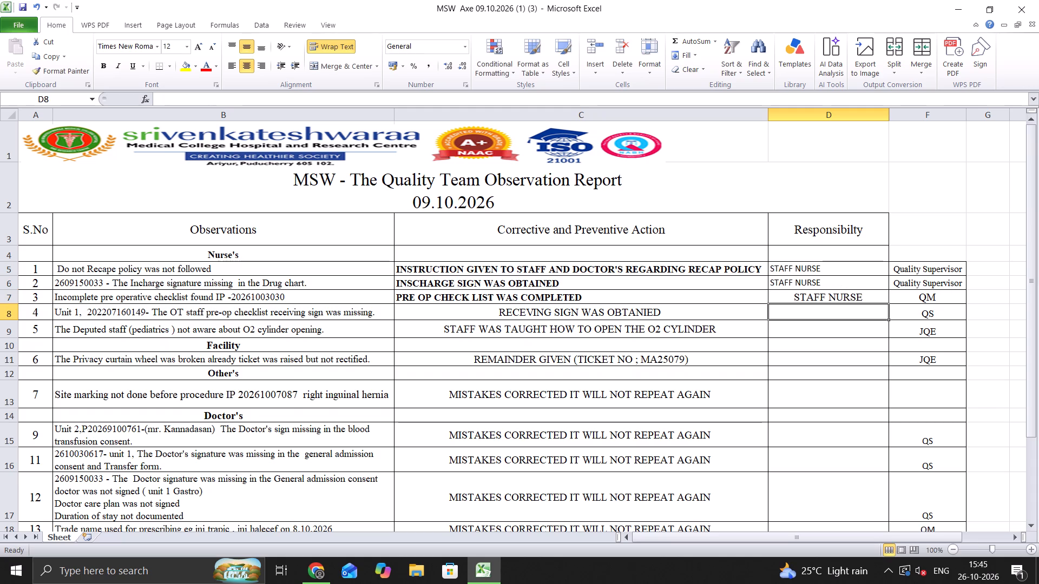
pyautogui.write('ST')
pyautogui.press('Return')
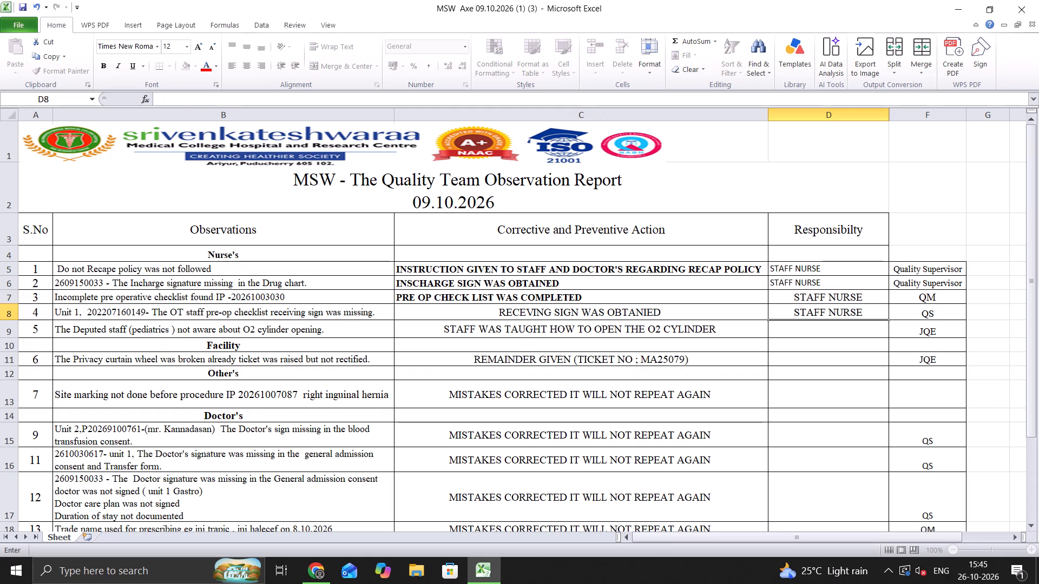
pyautogui.click(785, 337)
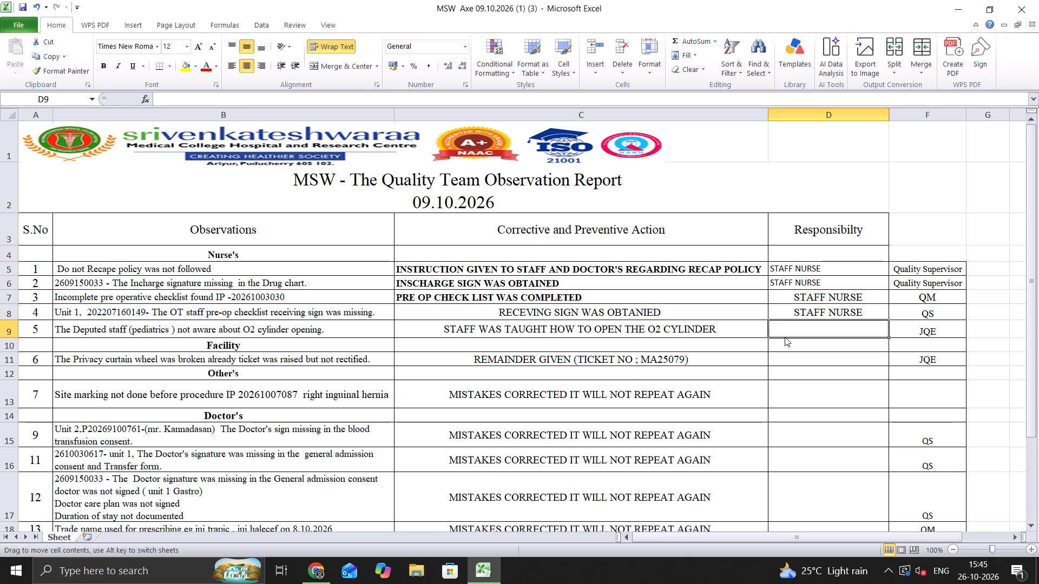
pyautogui.click(787, 328)
pyautogui.write('STAFF')
pyautogui.press('Return')
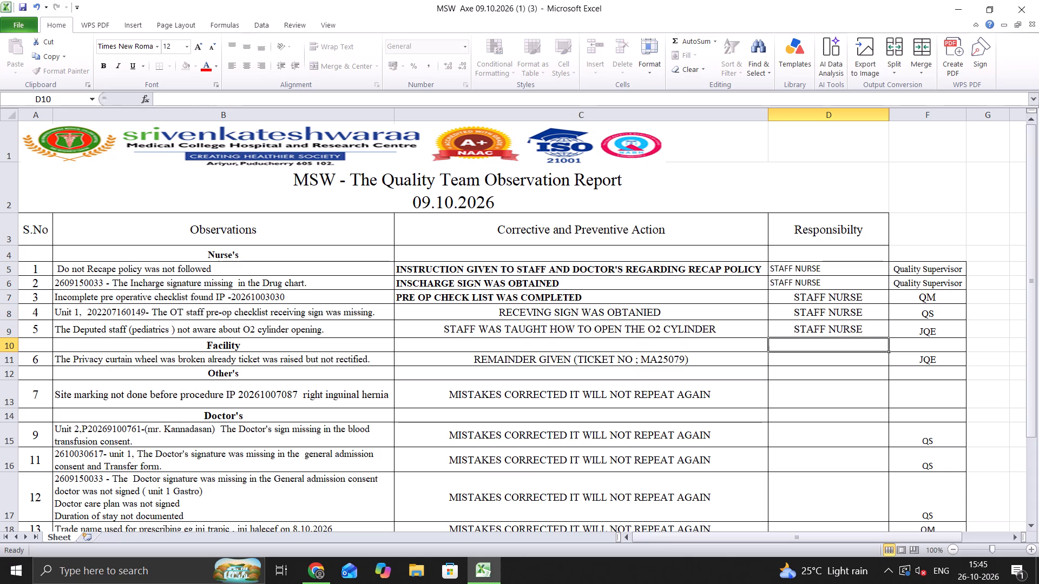
# Enter "MAINTENANCE" as the responsibility for Facility observation 6, about the broken privacy curtain wheel.
pyautogui.scroll(-1, 789, 327)
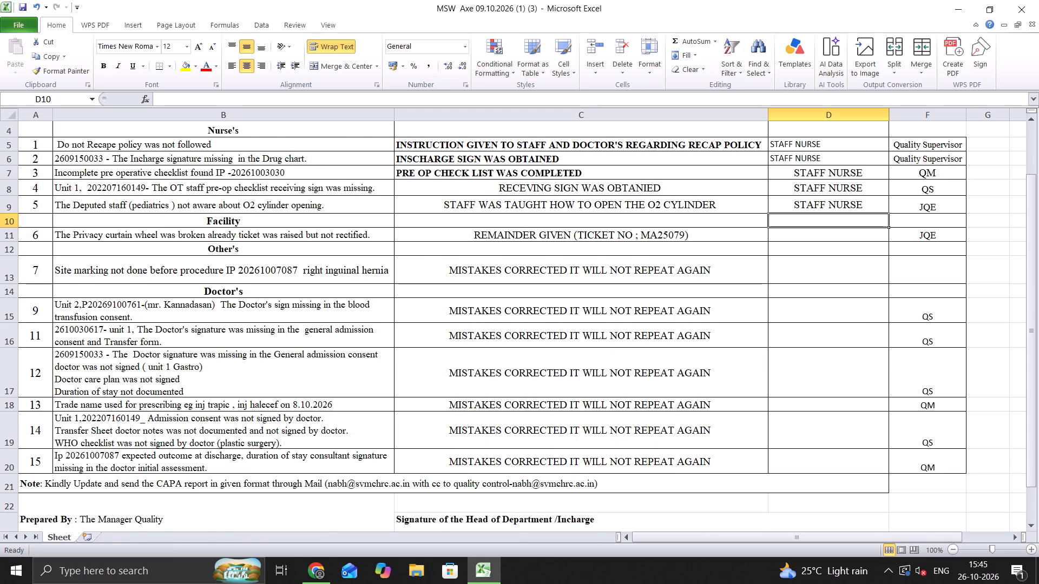
pyautogui.scroll(1, 906, 216)
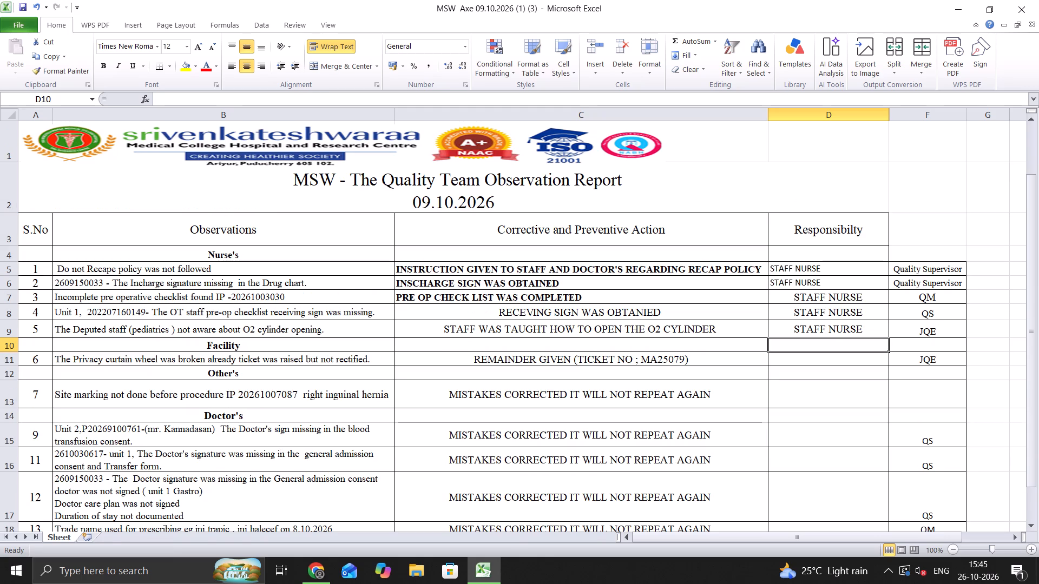
pyautogui.click(789, 363)
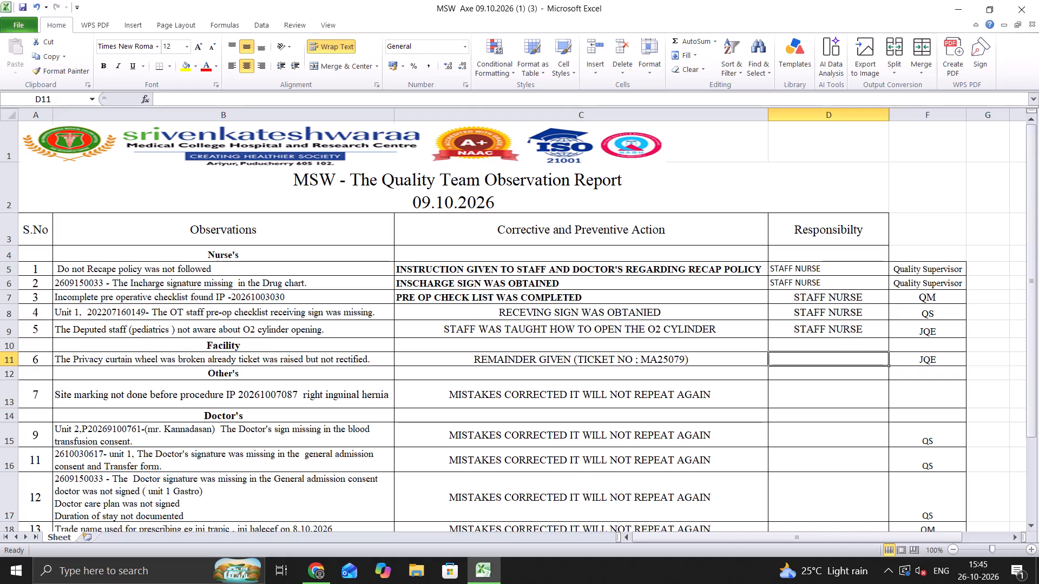
pyautogui.write('MAINTENAN')
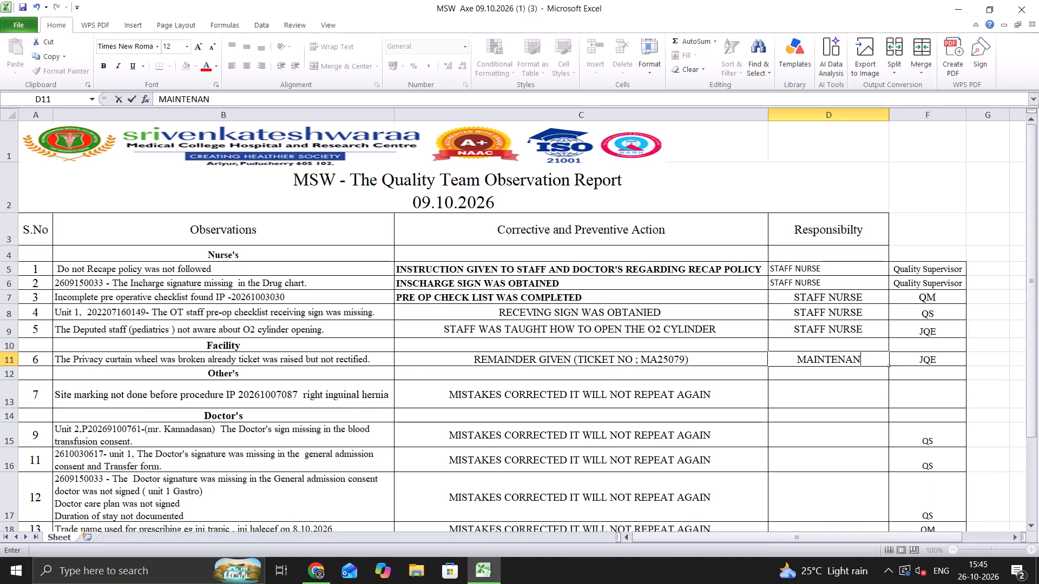
pyautogui.write('CE')
pyautogui.press('space')
# Enter "DOCTOR'S" as the responsibility for observation 7, about site marking not done before the procedure.
pyautogui.click(800, 403)
pyautogui.write('DOCTOR')
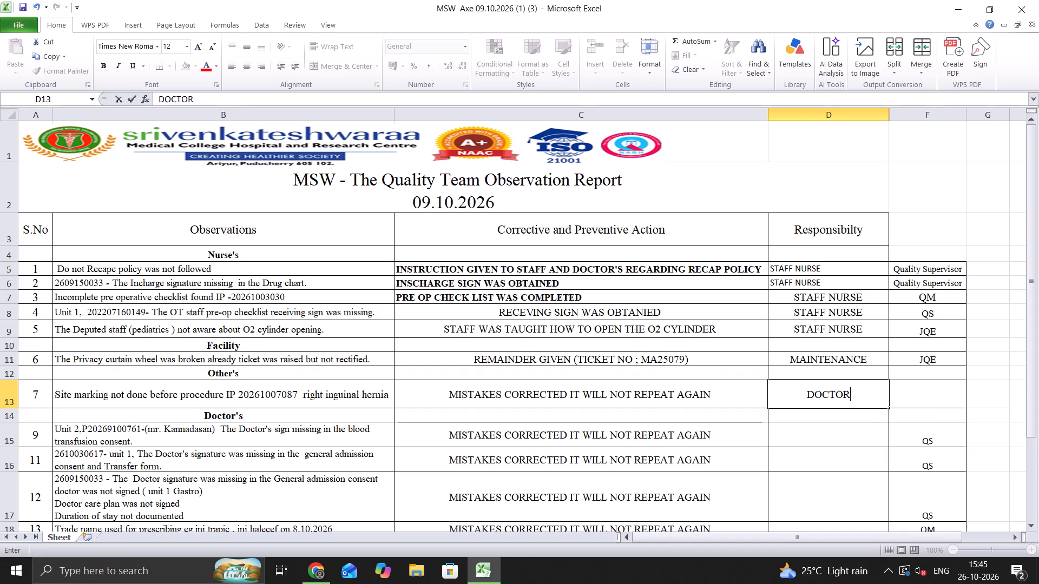
pyautogui.write("'S")
# Copy the DOCTOR'S responsibility from observation 7 into Doctor's observations 9, 11, 12, 13 and 14.
pyautogui.moveTo(801, 392); pyautogui.dragTo(826, 398)
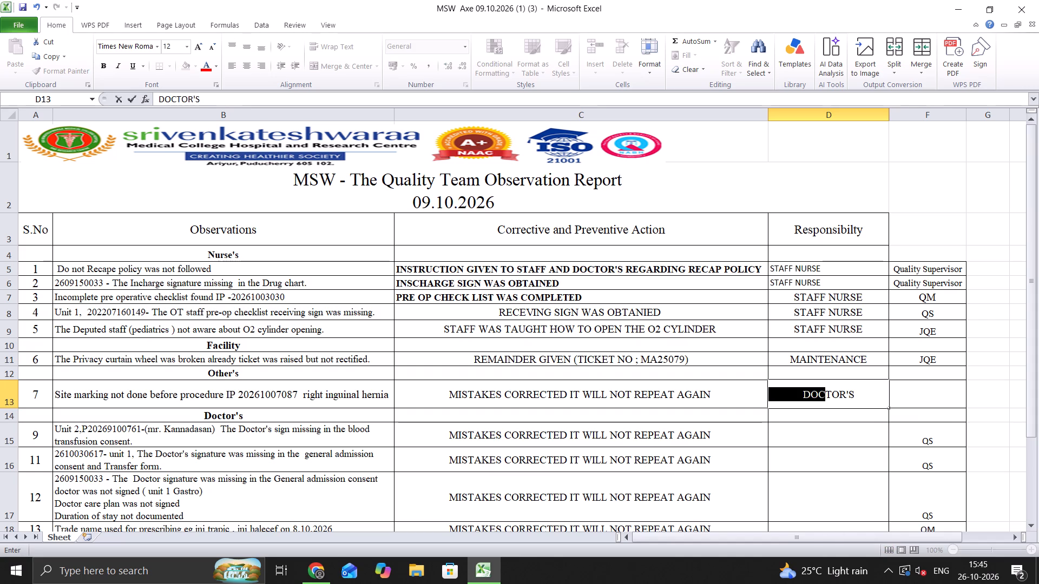
pyautogui.moveTo(826, 398); pyautogui.dragTo(857, 399)
pyautogui.hotkey('ctrl', 'c')
pyautogui.click(827, 415)
pyautogui.click(823, 444)
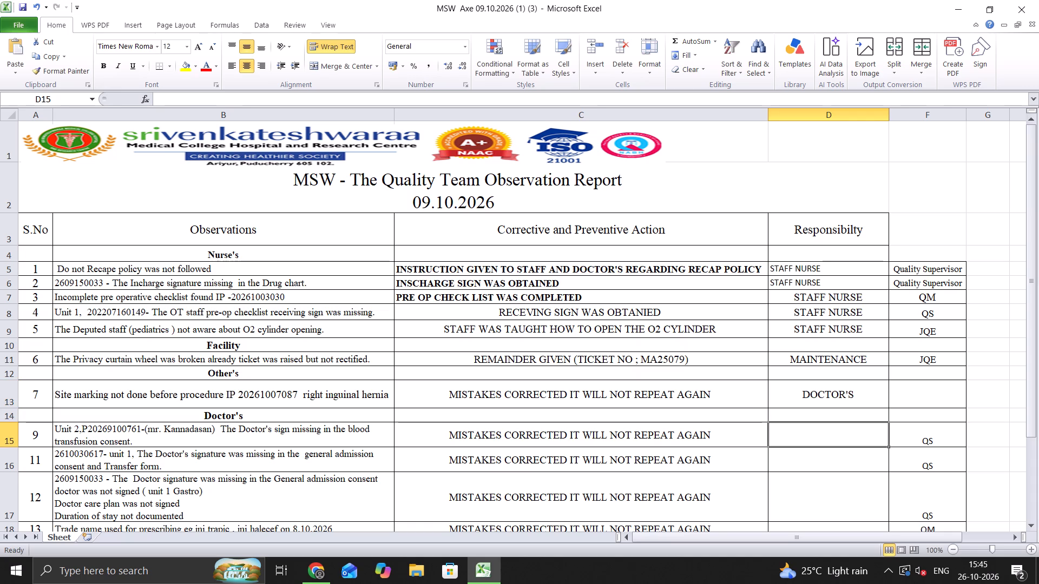
pyautogui.hotkey('ctrl', 'v')
pyautogui.click(793, 468)
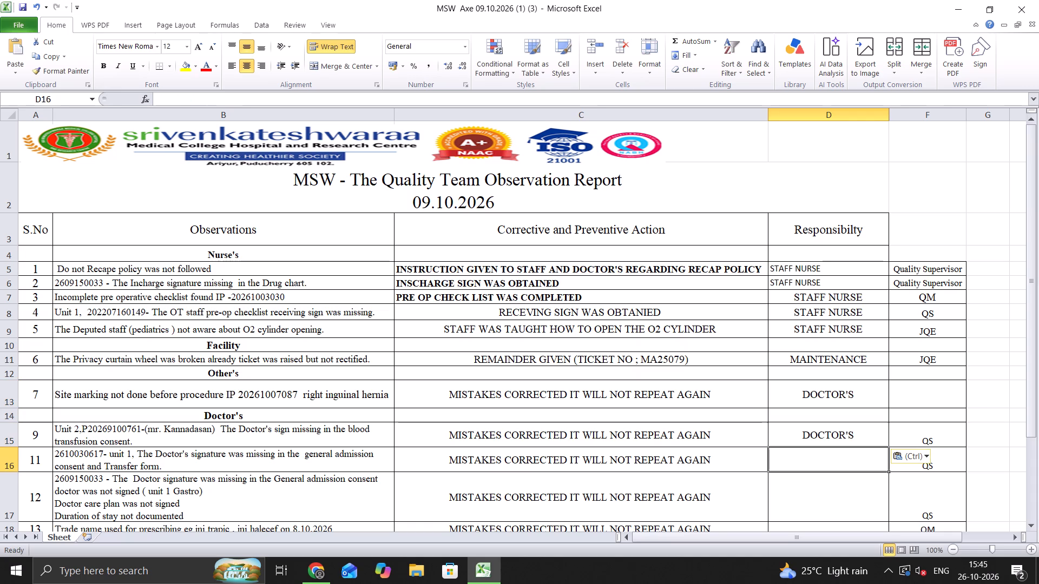
pyautogui.hotkey('ctrl', 'v')
pyautogui.scroll(-2, 793, 468)
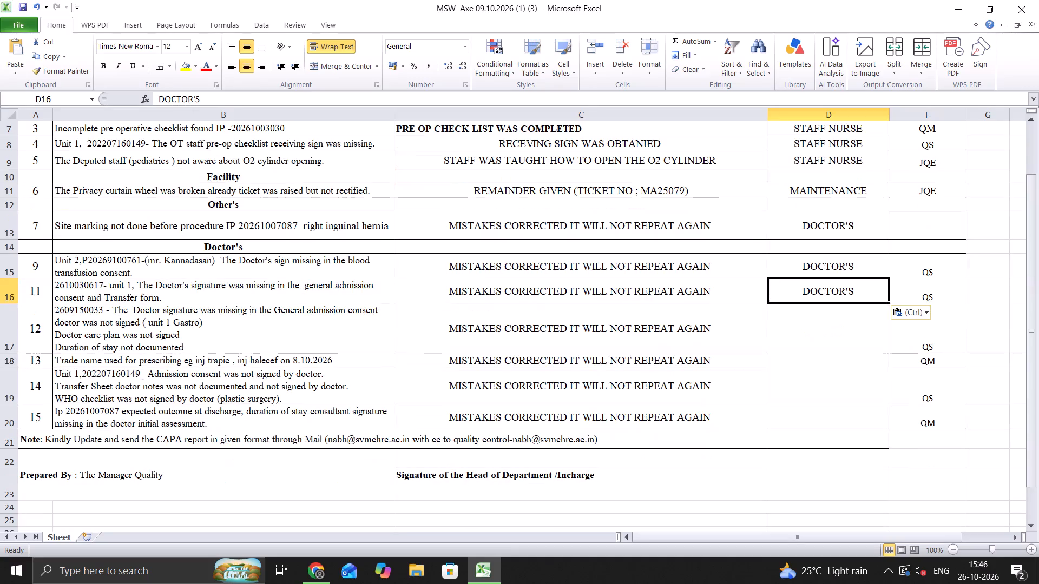
pyautogui.click(813, 333)
pyautogui.hotkey('ctrl', 'v')
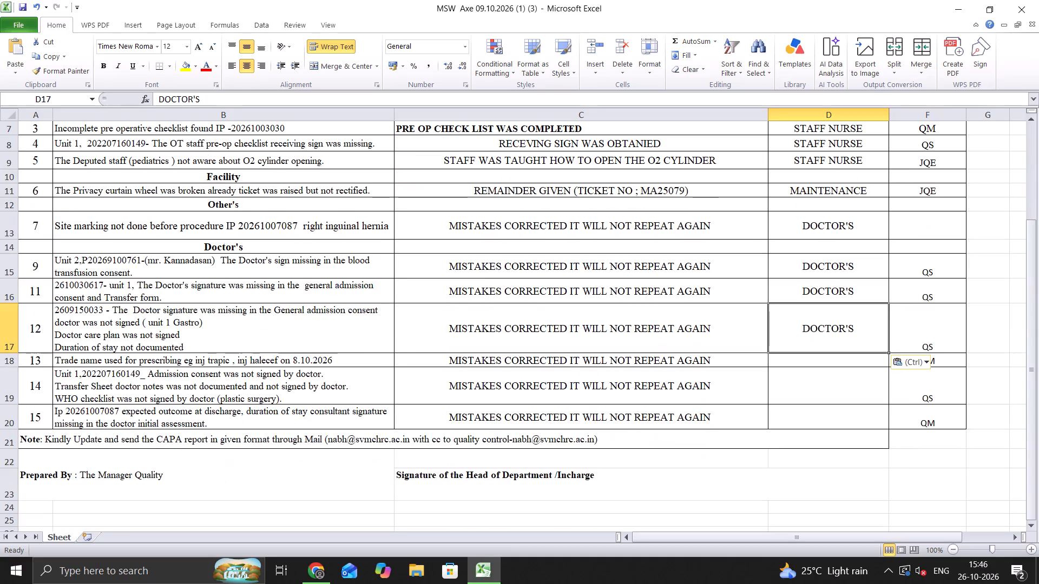
pyautogui.click(805, 360)
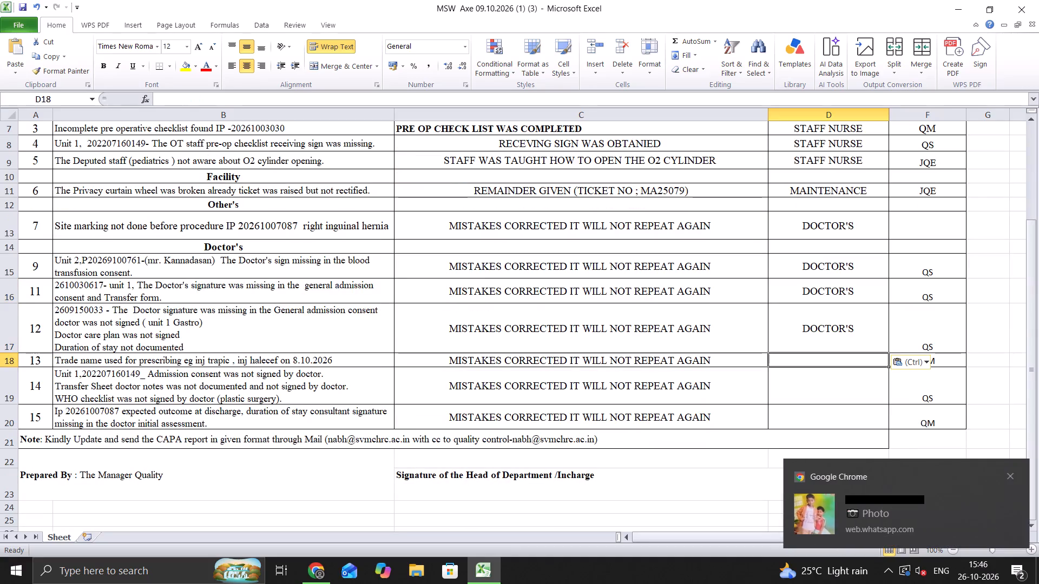
pyautogui.hotkey('ctrl', 'v')
pyautogui.click(795, 391)
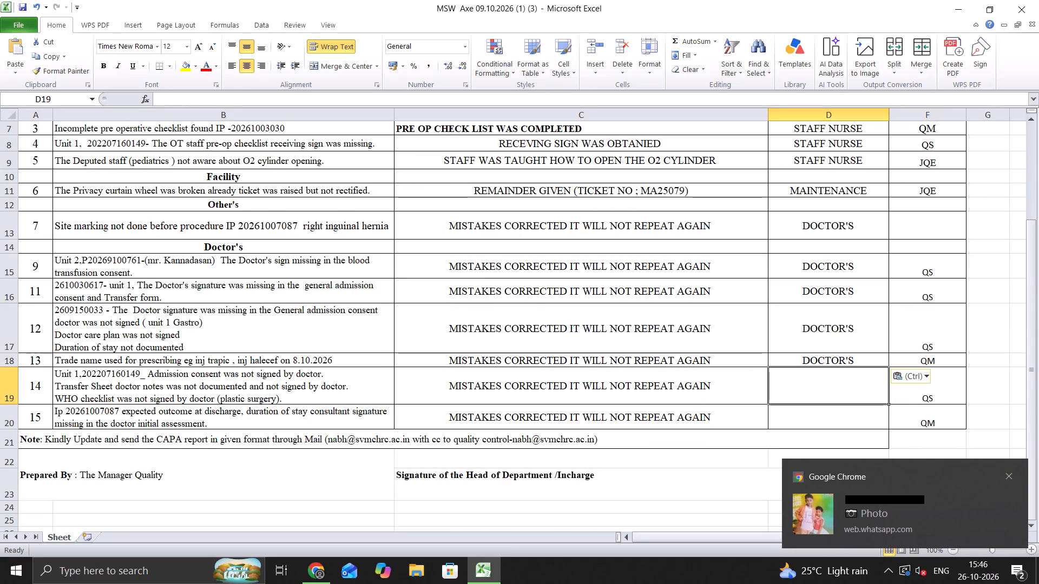
pyautogui.hotkey('ctrl', 'v')
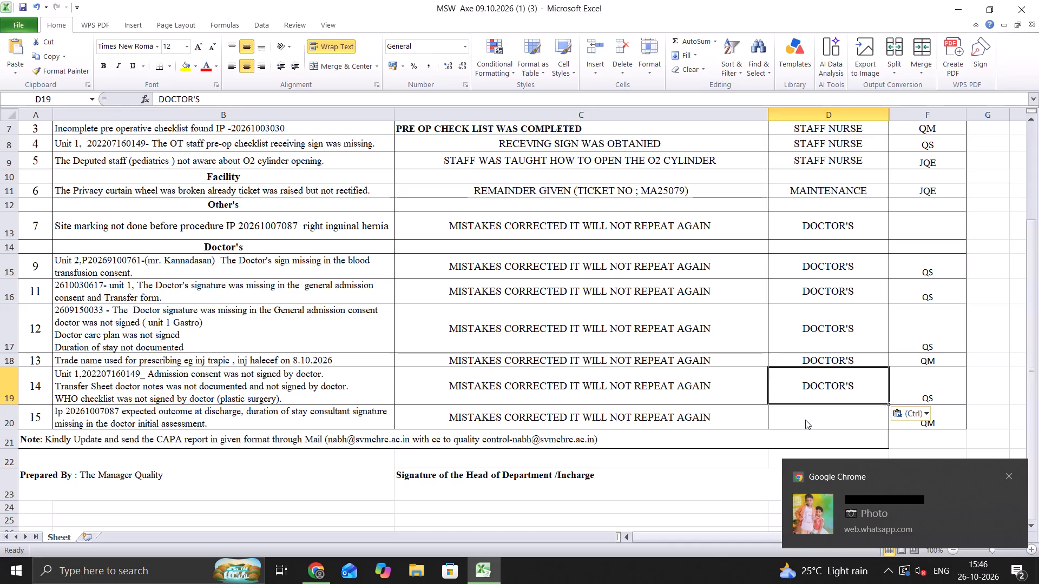
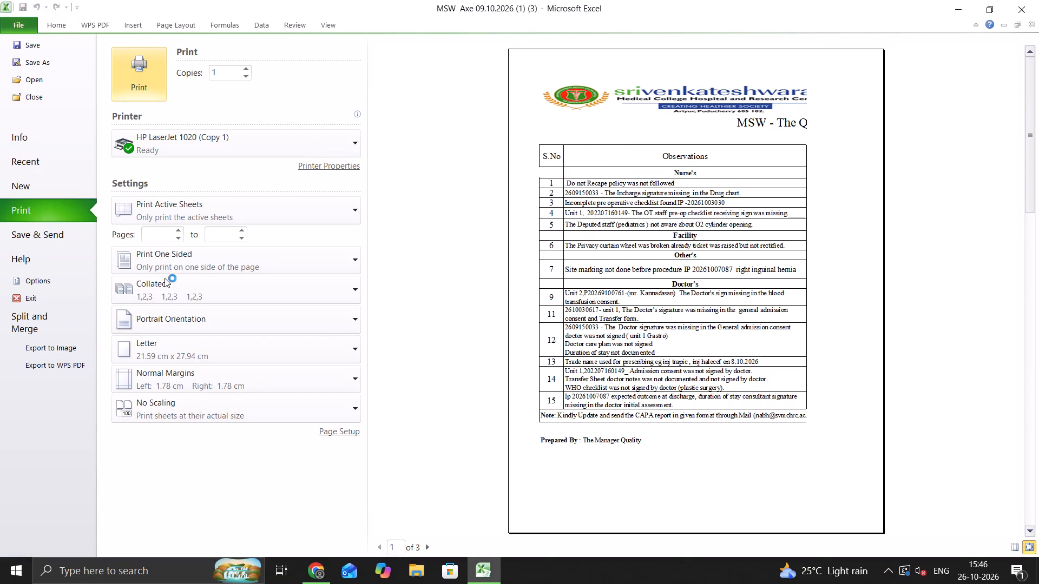
# Set the report's print orientation to landscape.
pyautogui.click(163, 294)
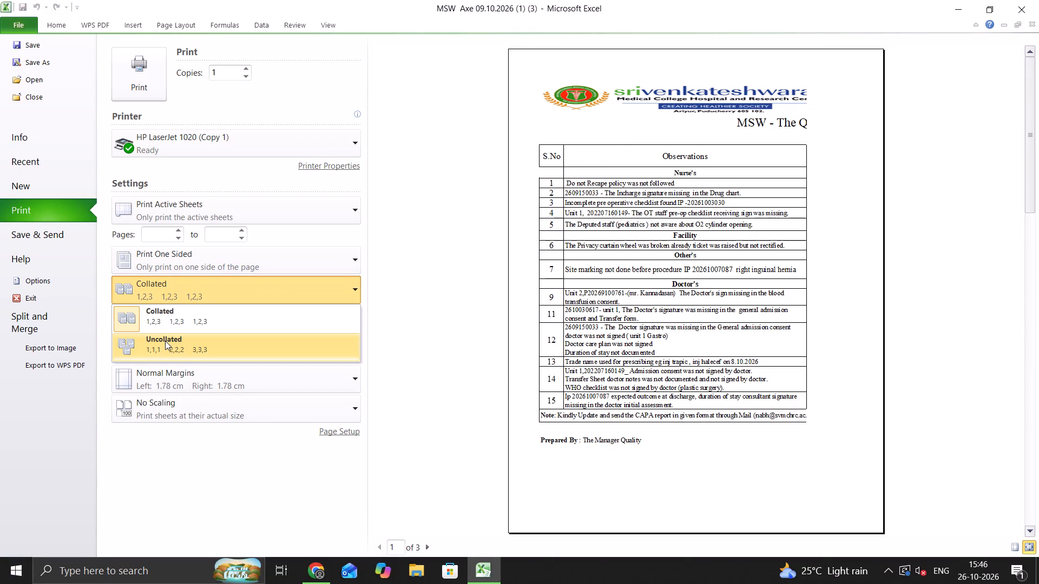
pyautogui.click(171, 286)
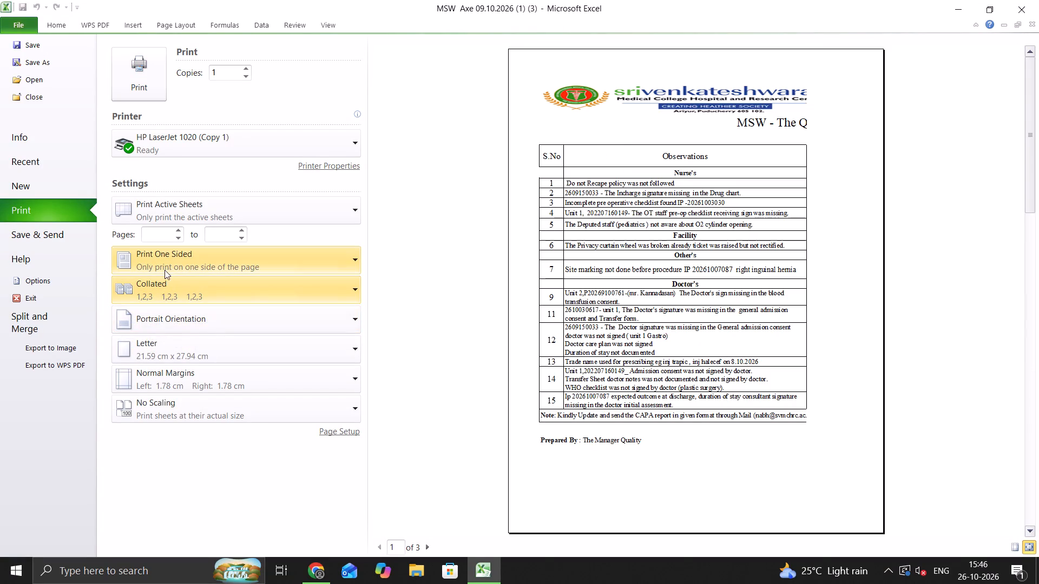
pyautogui.click(168, 316)
pyautogui.click(177, 381)
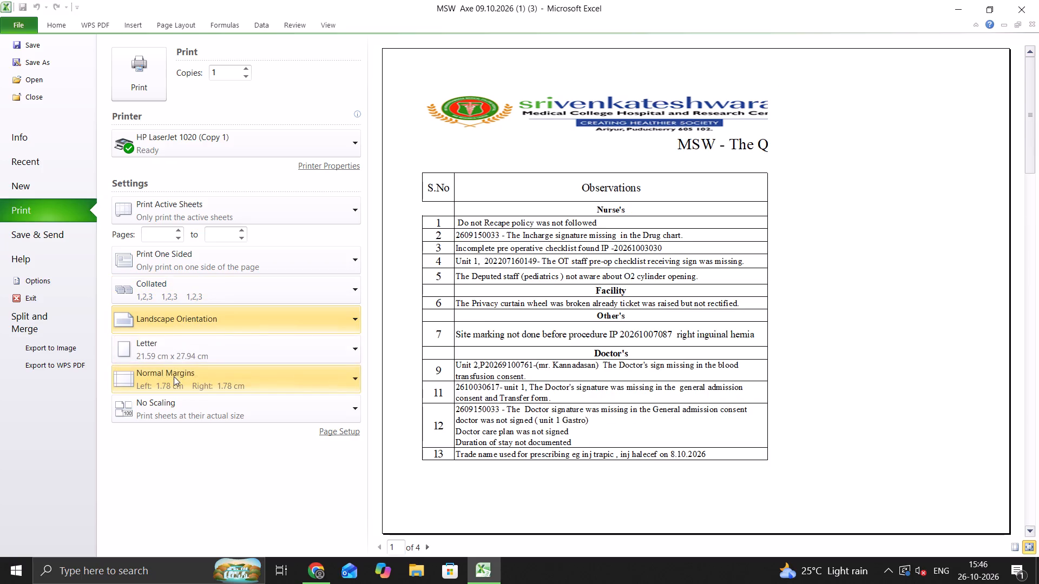
# Page through the print preview to examine how the report's rows and columns break across landscape pages.
pyautogui.scroll(-2, 617, 305)
pyautogui.scroll(1, 627, 299)
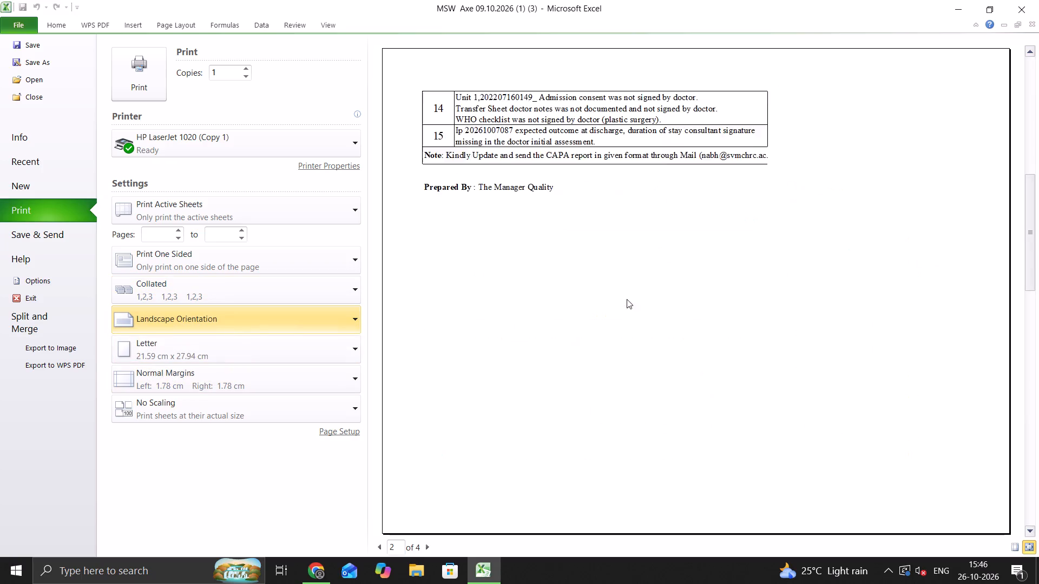
pyautogui.scroll(1, 627, 299)
pyautogui.scroll(-4, 627, 299)
pyautogui.scroll(4, 626, 299)
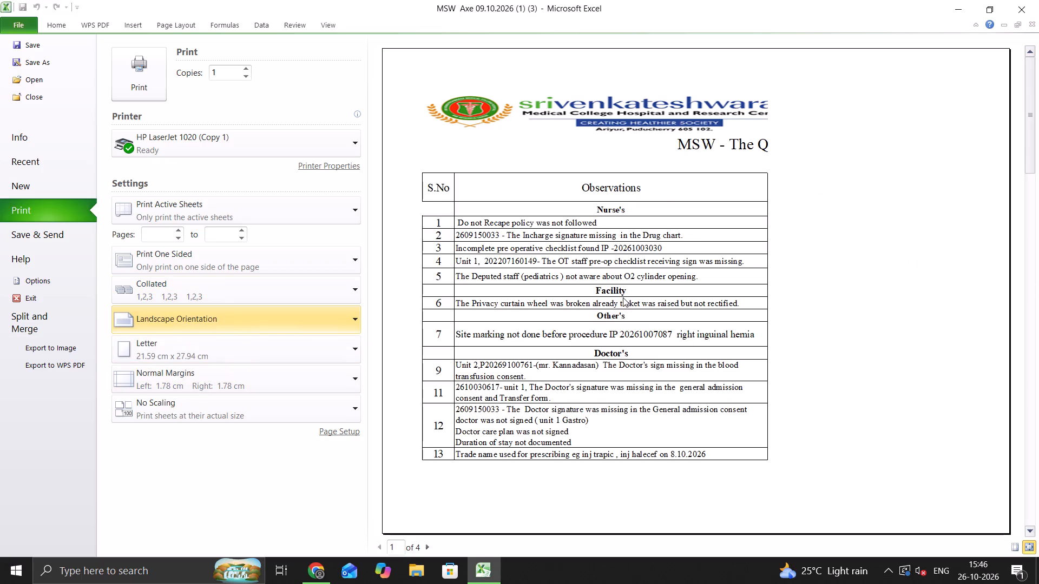
pyautogui.scroll(-1, 615, 296)
pyautogui.scroll(1, 615, 296)
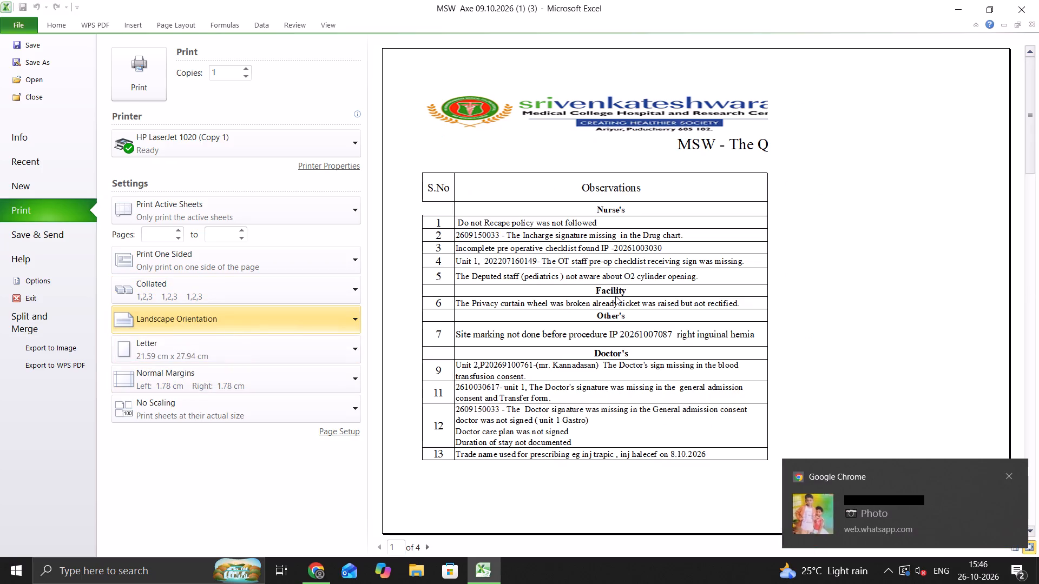
pyautogui.scroll(-4, 615, 296)
pyautogui.scroll(5, 615, 296)
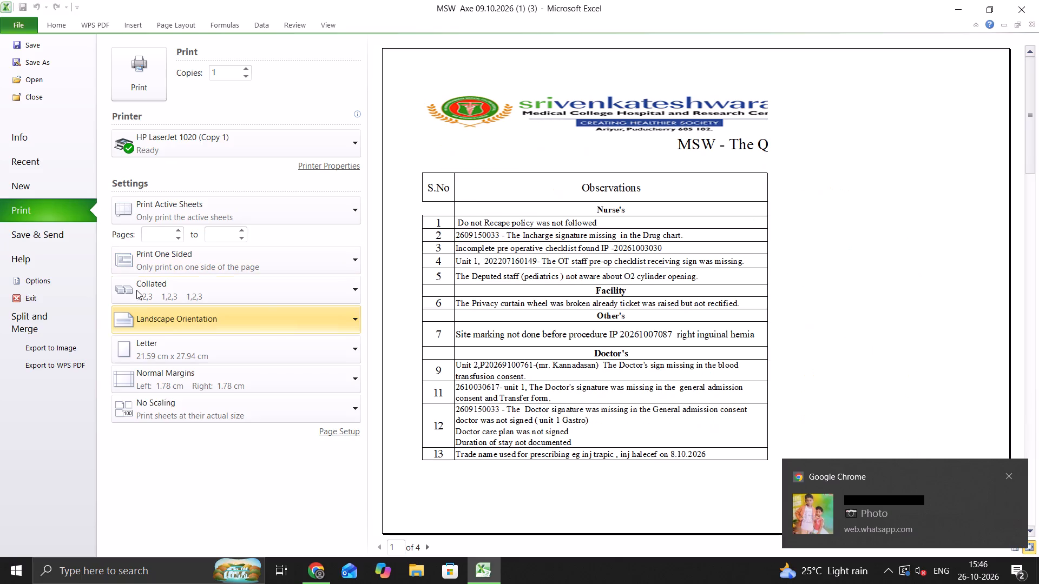
# Set the printout's copy order to Uncollated.
pyautogui.click(136, 290)
pyautogui.click(131, 341)
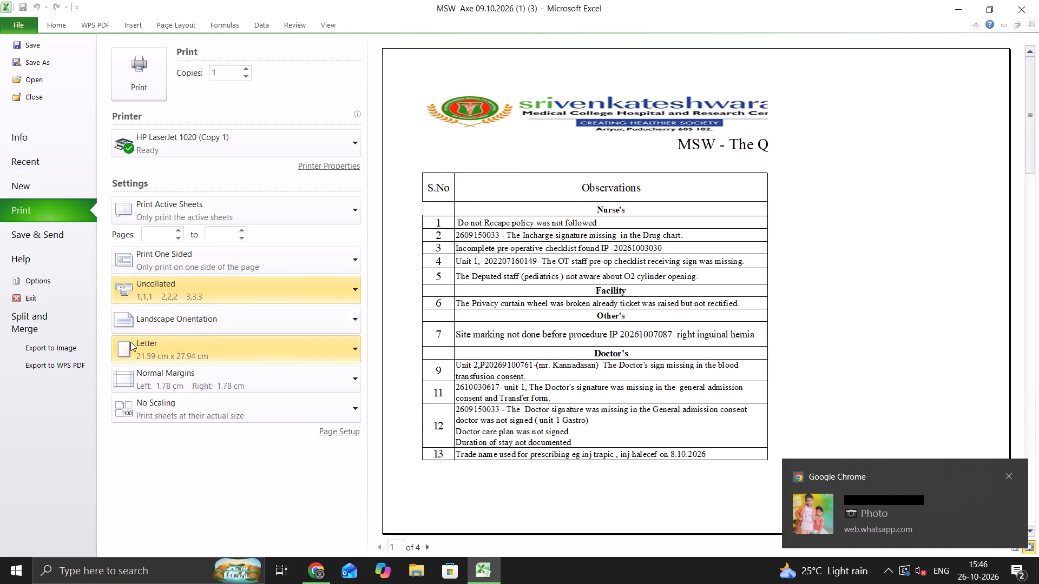
pyautogui.click(135, 315)
pyautogui.click(138, 300)
# Set the report to print on both sides, flipping pages on the long edge.
pyautogui.click(156, 258)
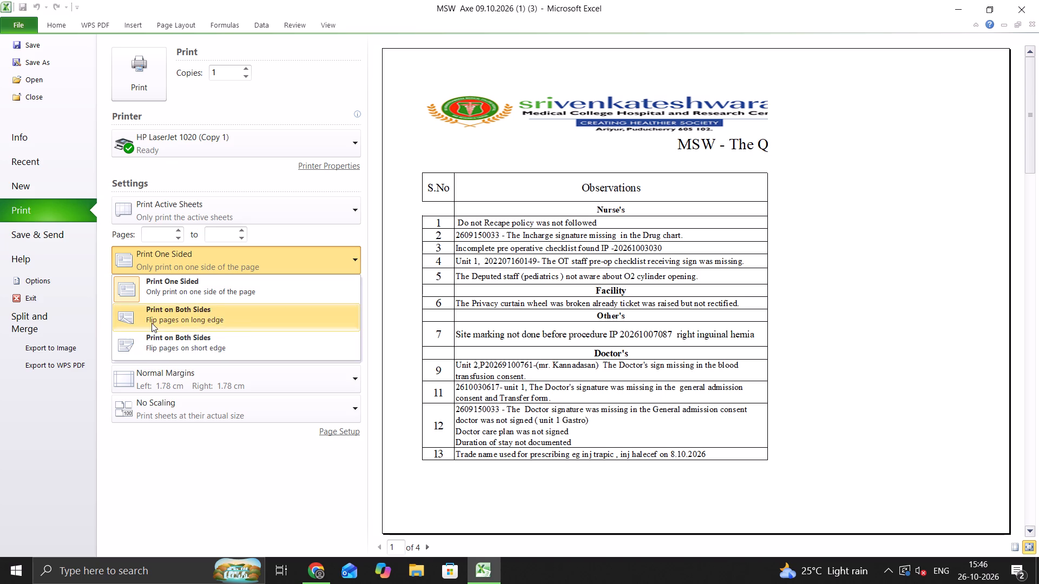
pyautogui.click(170, 287)
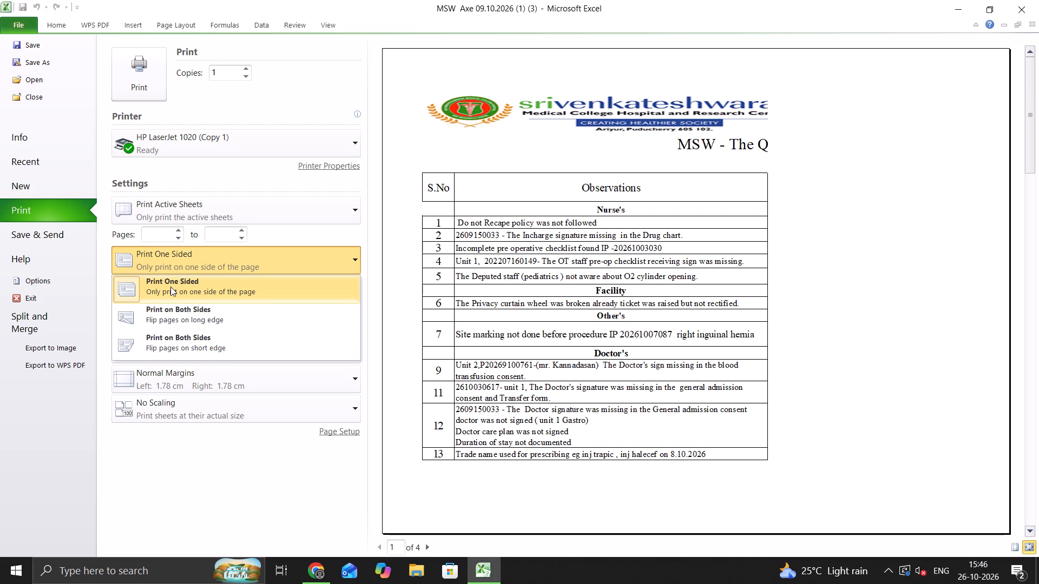
pyautogui.click(170, 264)
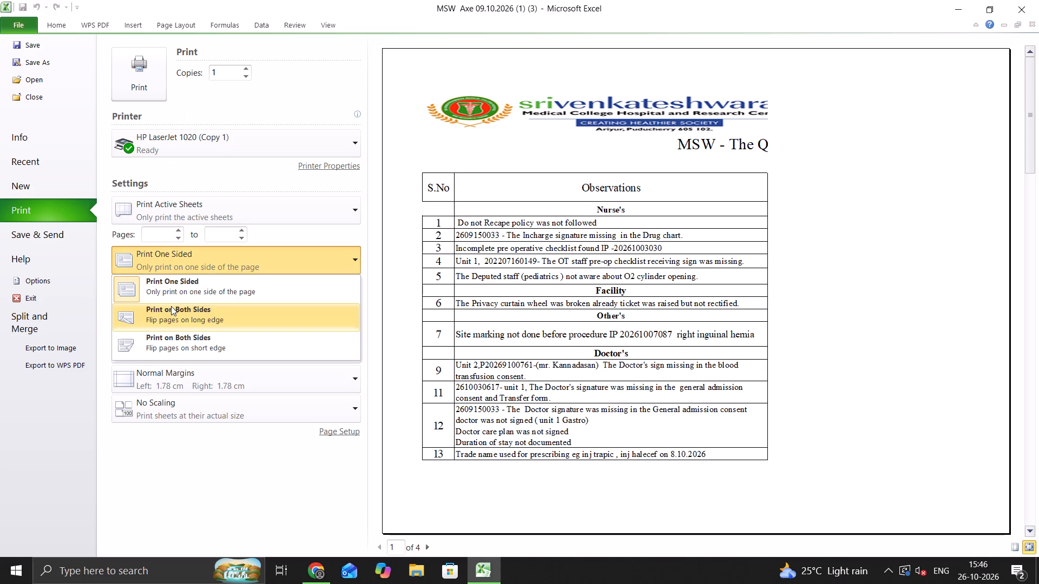
pyautogui.click(171, 306)
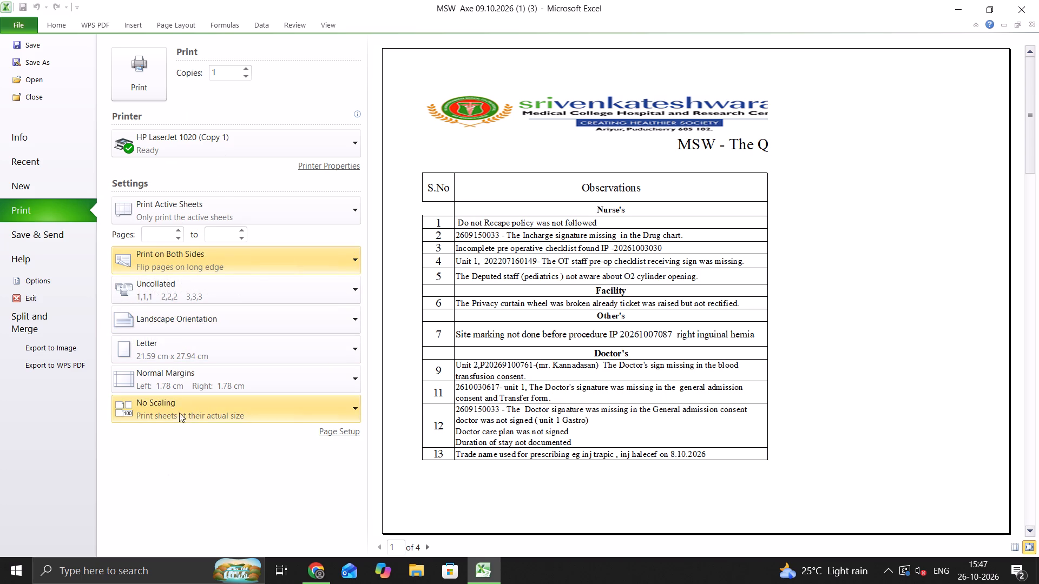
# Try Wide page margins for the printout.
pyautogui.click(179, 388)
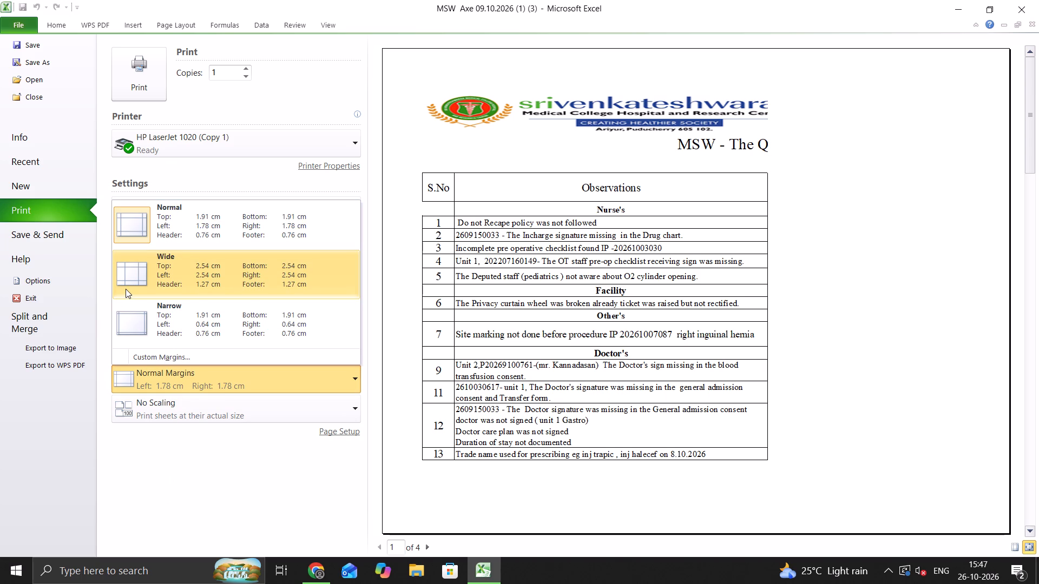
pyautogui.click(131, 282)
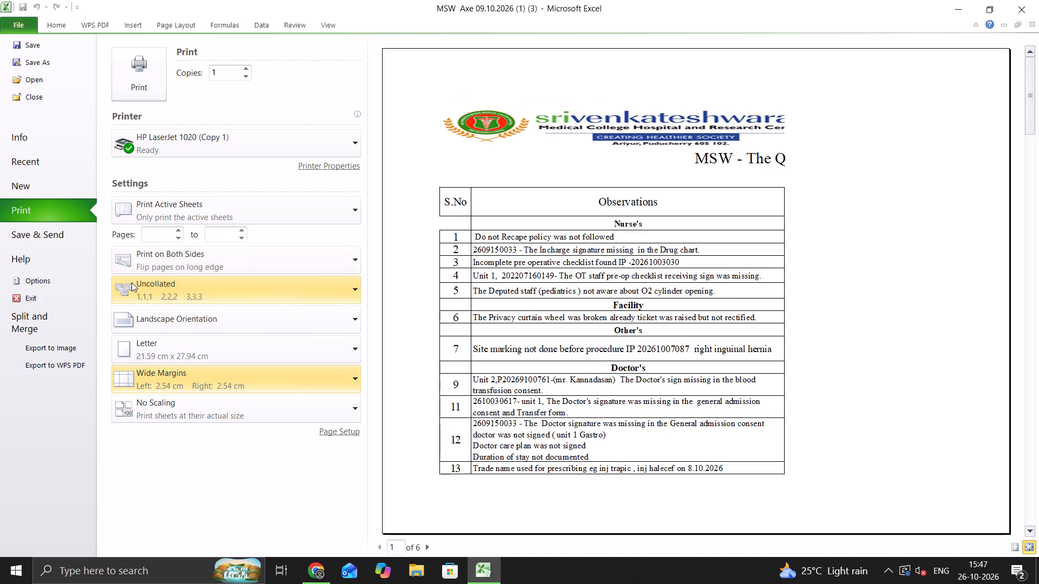
# Set the printout's page margins to Narrow.
pyautogui.click(121, 381)
pyautogui.click(127, 333)
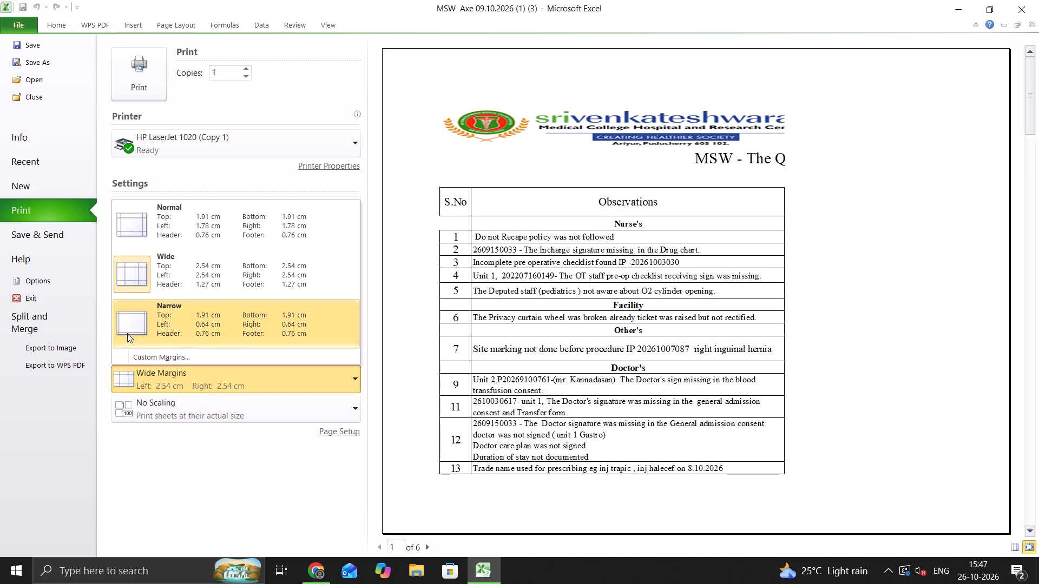
# Page through the print preview to examine how the observation, action and responsibility columns split across pages with narrow margins.
pyautogui.scroll(-5, 583, 409)
pyautogui.scroll(3, 583, 409)
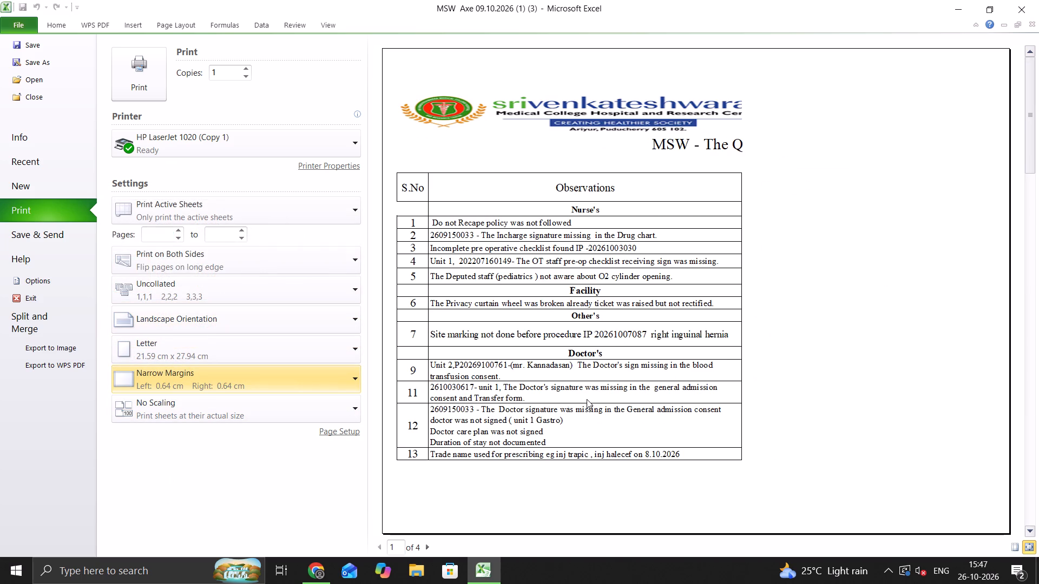
pyautogui.scroll(2, 587, 399)
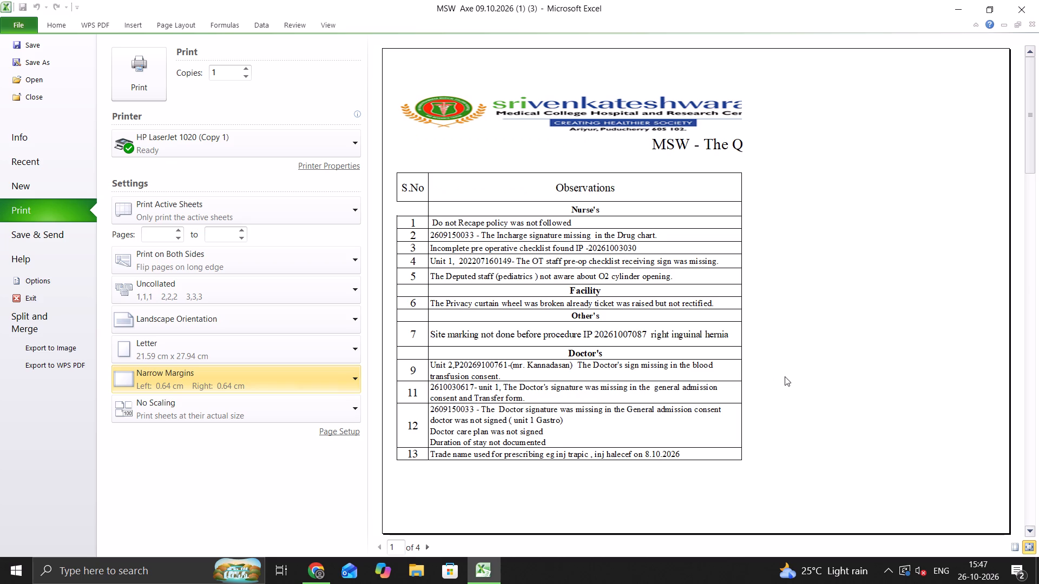
pyautogui.doubleClick(784, 376)
pyautogui.scroll(-2, 211, 287)
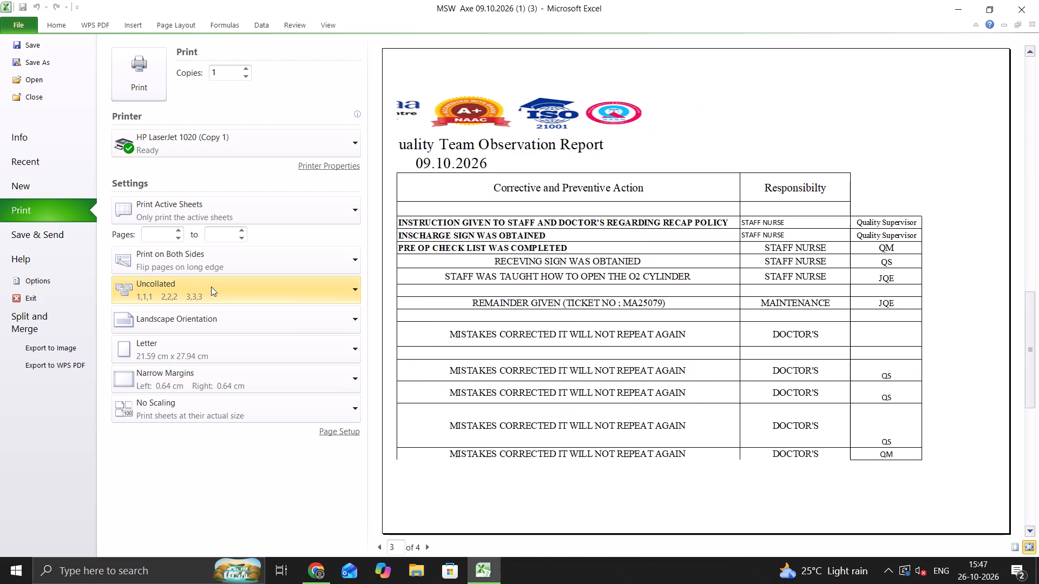
pyautogui.scroll(-2, 211, 287)
pyautogui.scroll(5, 210, 287)
pyautogui.scroll(-4, 209, 285)
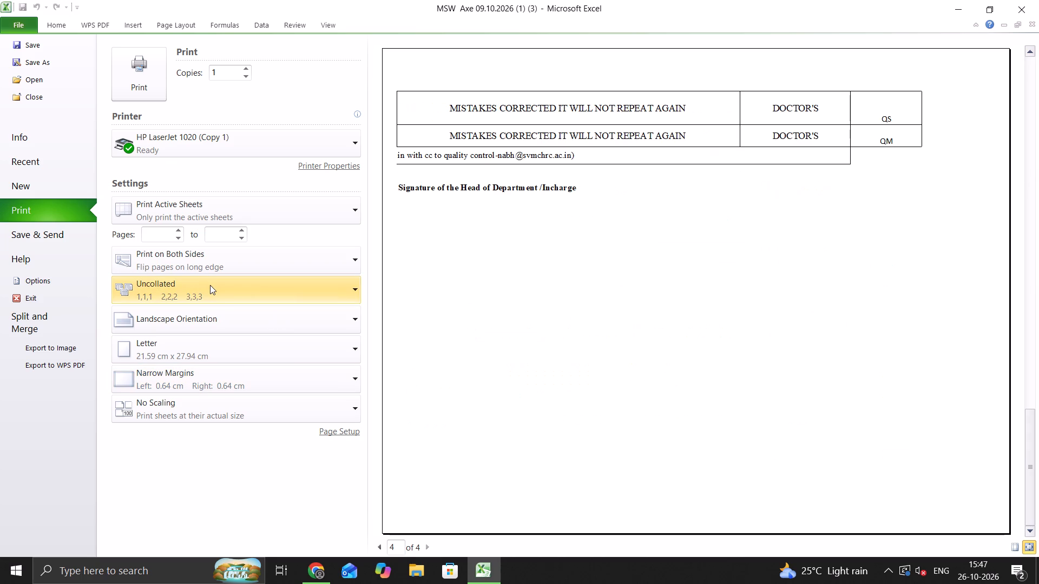
pyautogui.scroll(-2, 210, 285)
pyautogui.scroll(5, 210, 285)
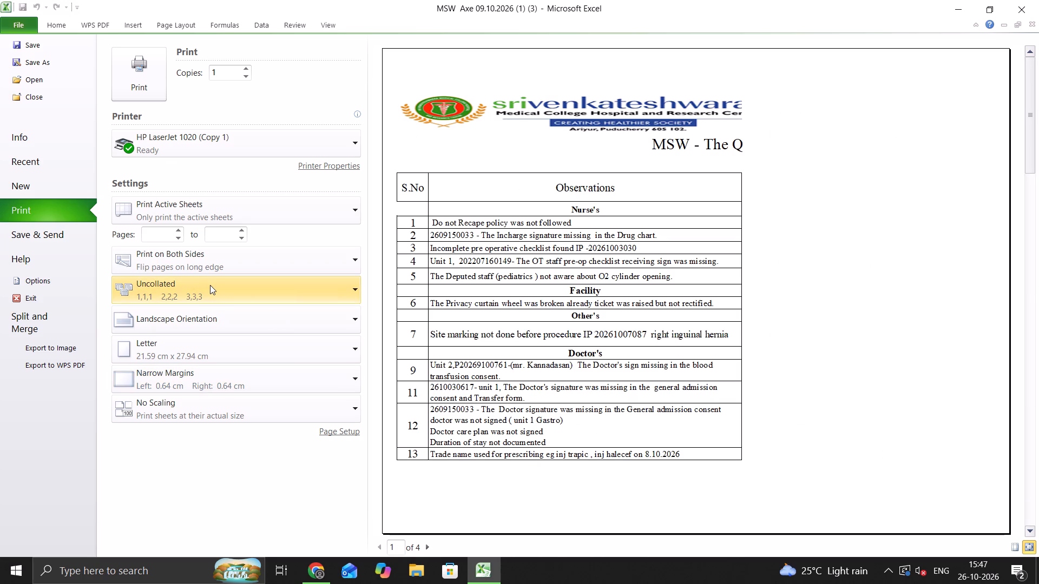
pyautogui.scroll(2, 210, 285)
pyautogui.click(707, 373)
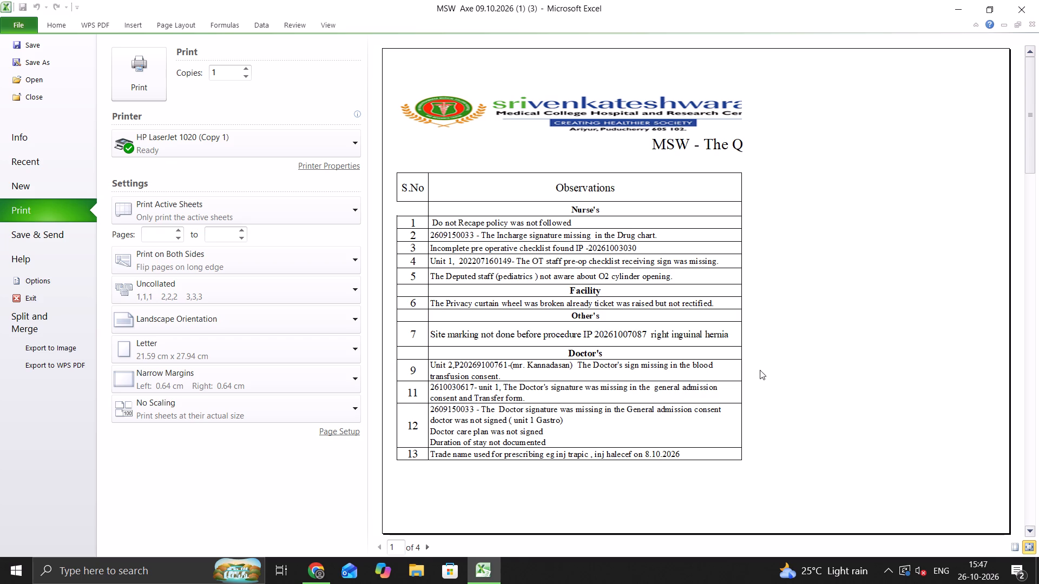
pyautogui.click(760, 370)
pyautogui.scroll(-1, 128, 245)
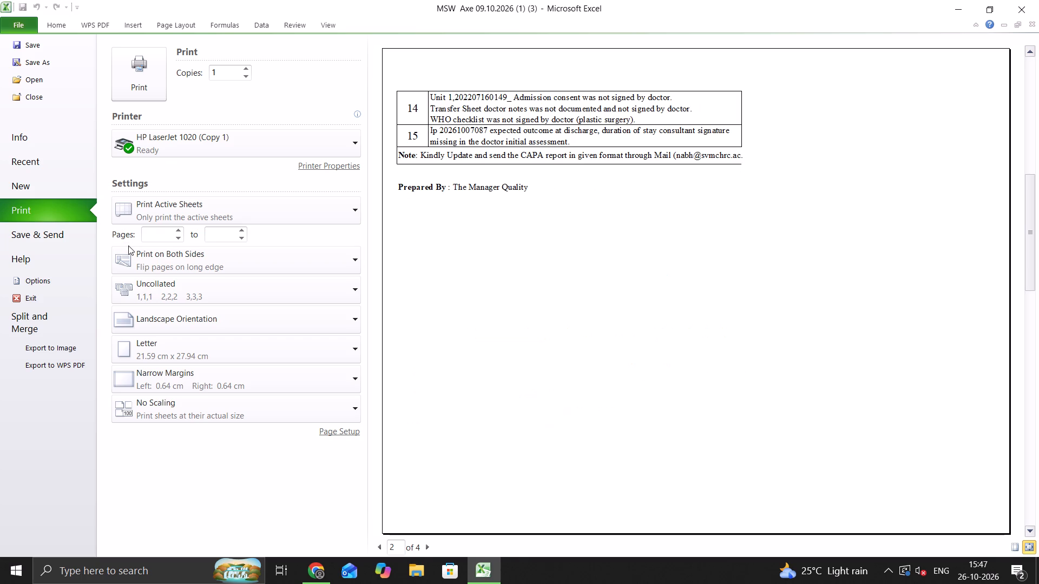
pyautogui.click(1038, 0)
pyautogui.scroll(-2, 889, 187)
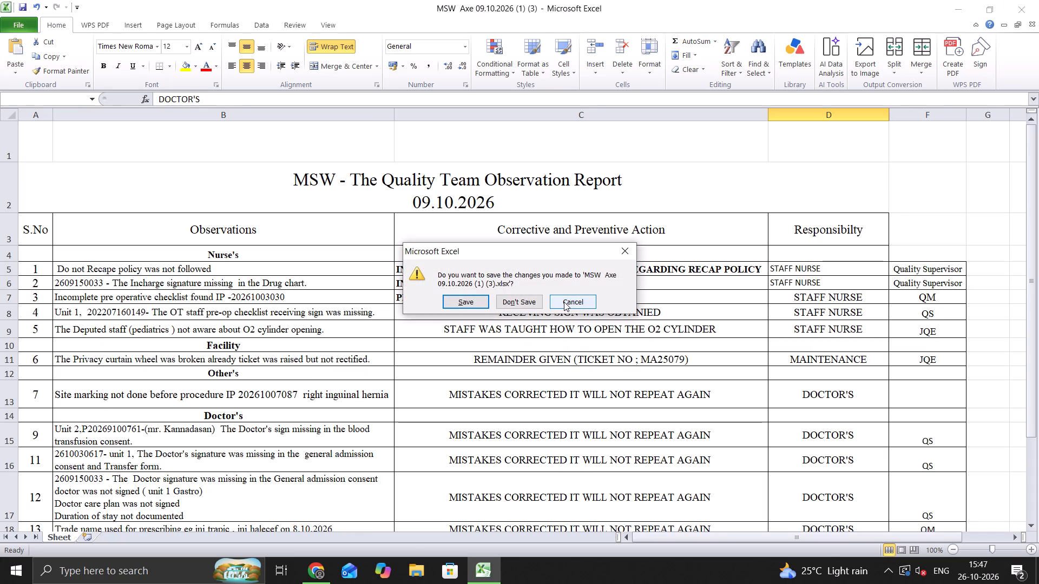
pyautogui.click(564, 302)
# Look over the report sheet from the header to the signature row, and return to its print preview.
pyautogui.scroll(-4, 564, 302)
pyautogui.scroll(2, 564, 302)
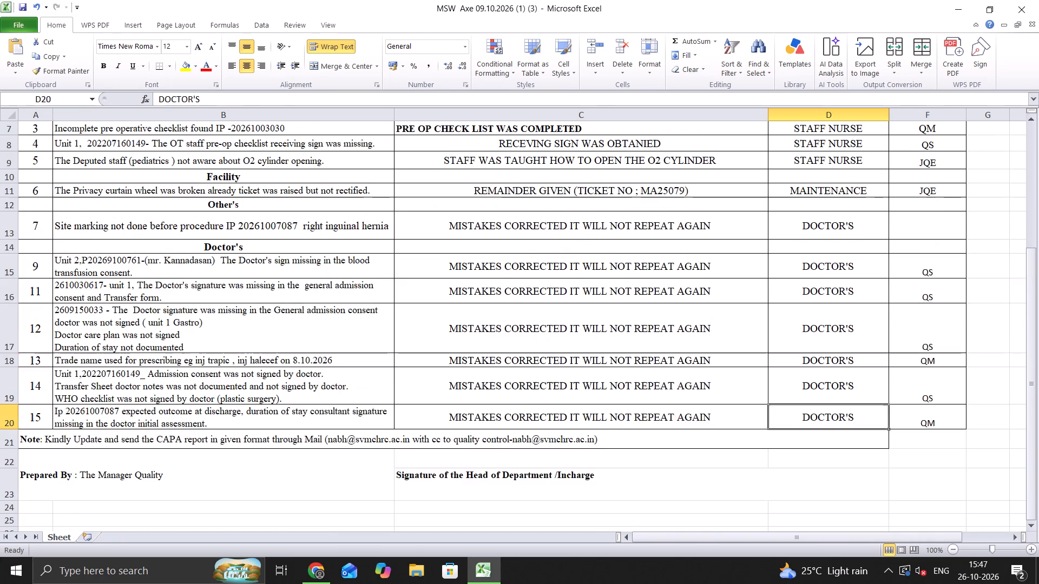
pyautogui.scroll(4, 564, 302)
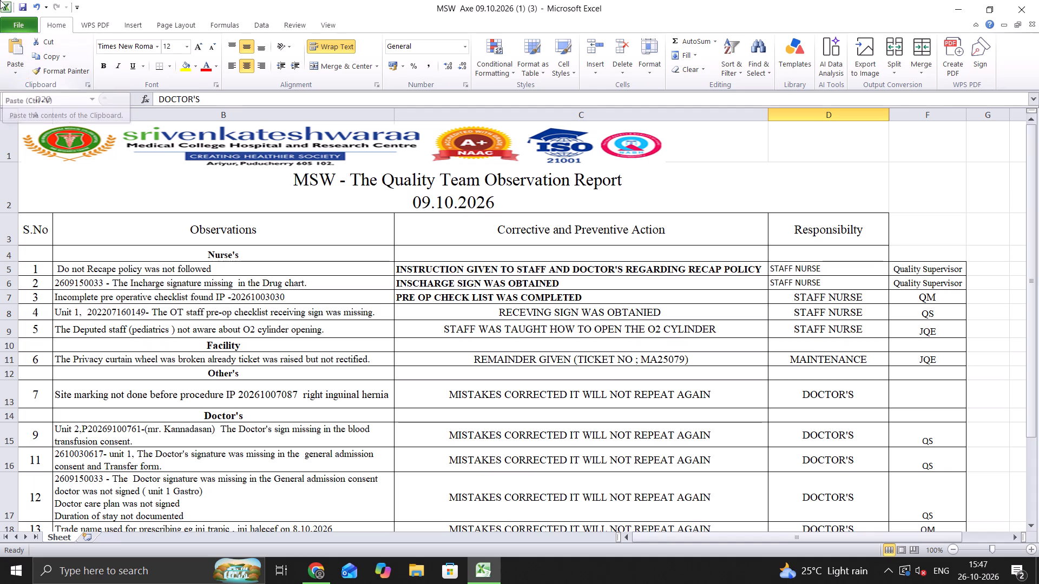
pyautogui.scroll(-1, 47, 15)
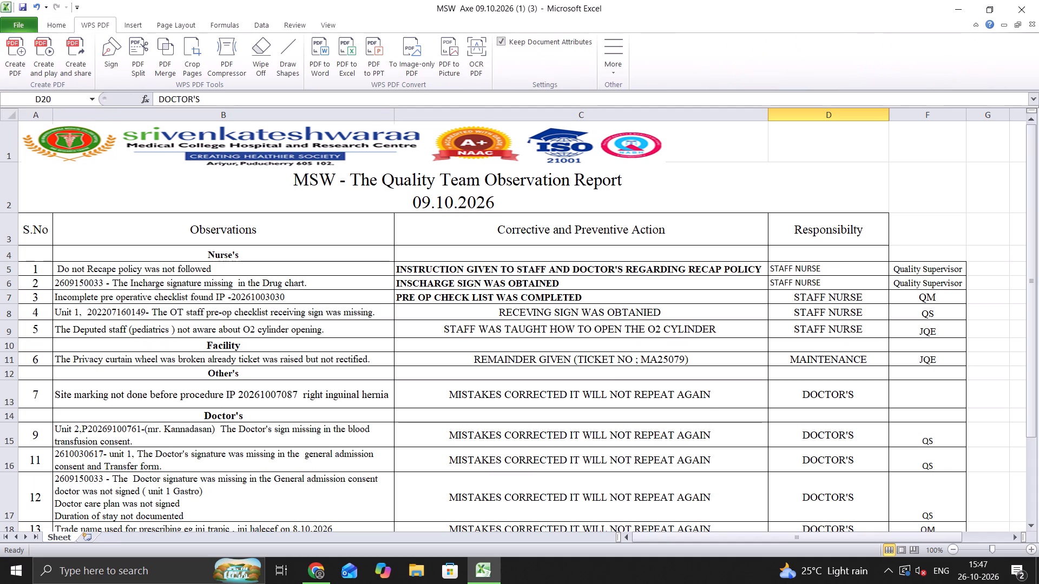
pyautogui.hotkey('ctrl', 'p')
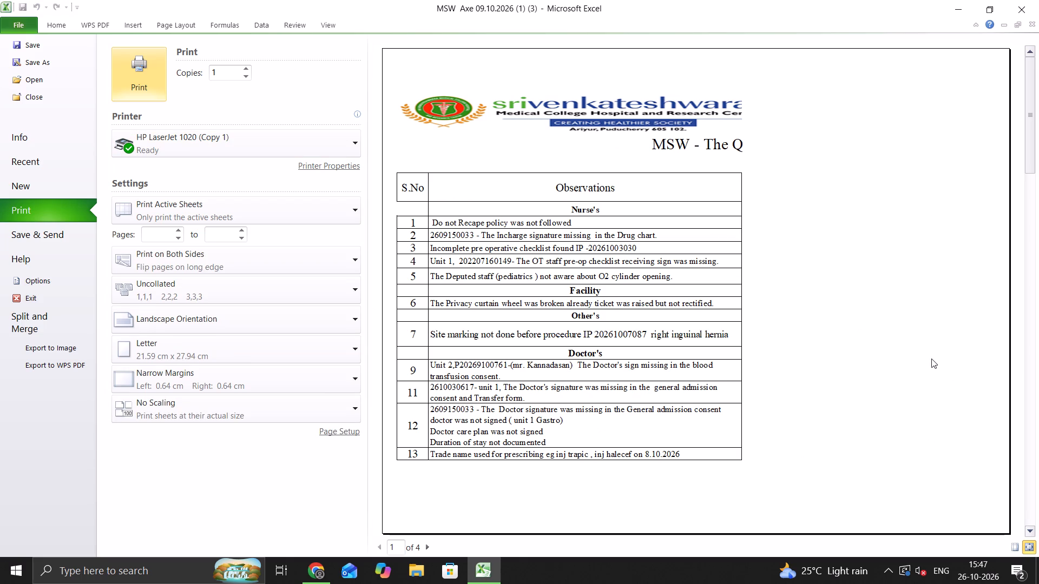
pyautogui.click(503, 573)
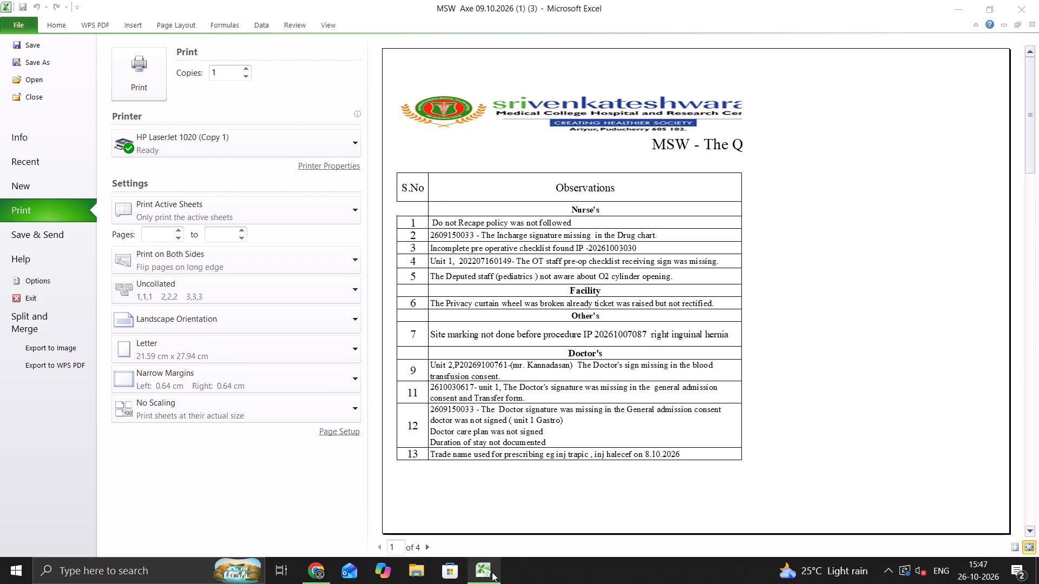
pyautogui.click(492, 572)
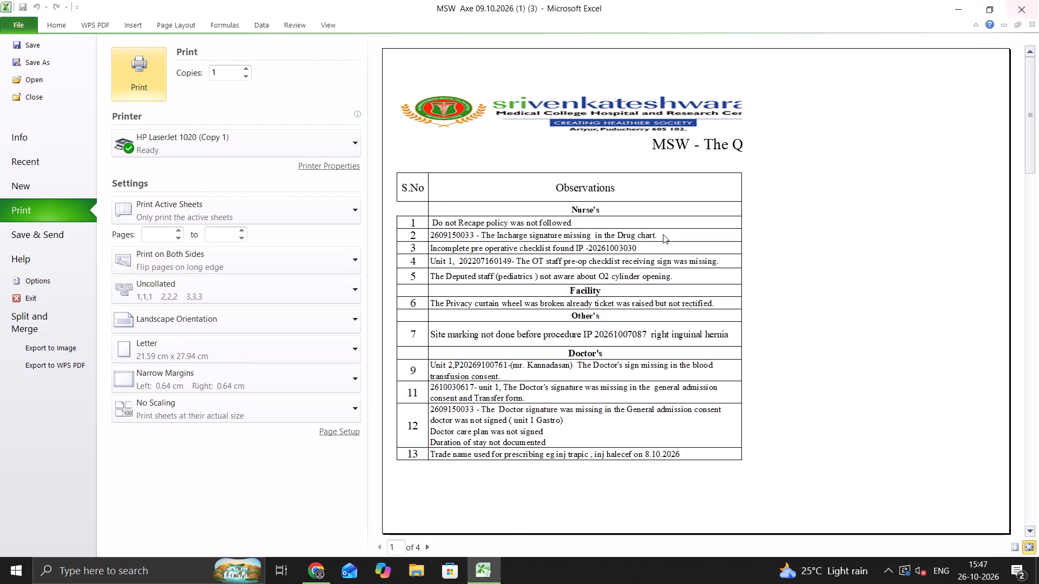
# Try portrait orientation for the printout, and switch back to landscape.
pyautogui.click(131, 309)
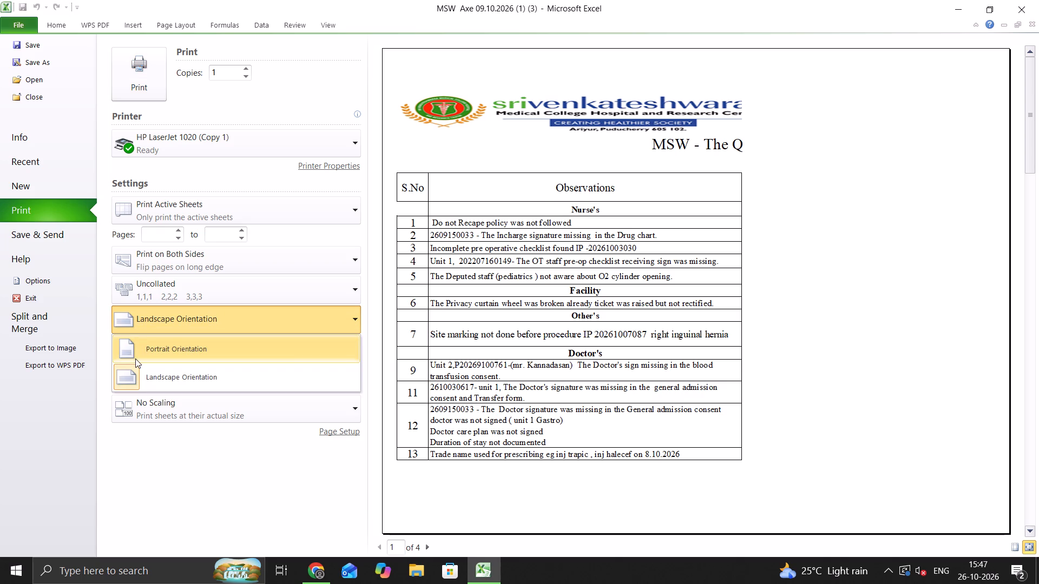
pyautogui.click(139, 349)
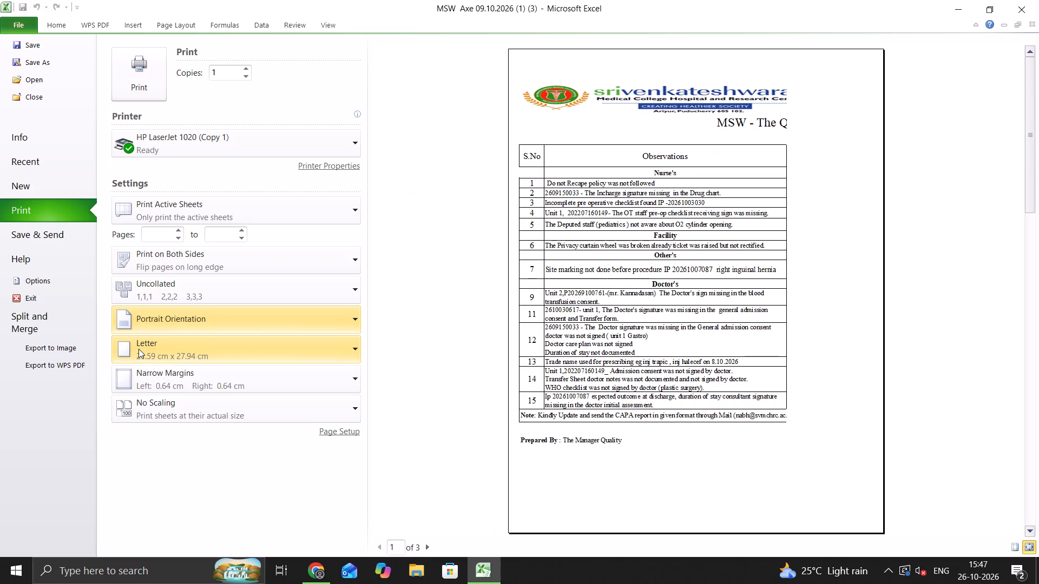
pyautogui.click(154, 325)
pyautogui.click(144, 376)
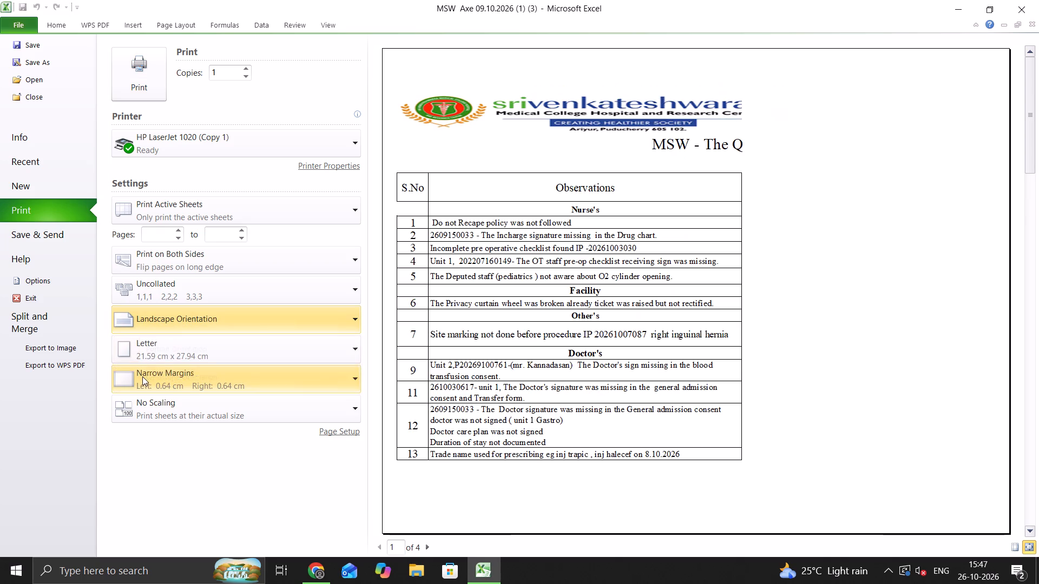
# Examine the landscape preview pages, including the one with the Corrective and Preventive Action and Responsibilty columns.
pyautogui.scroll(-2, 722, 361)
pyautogui.scroll(1, 735, 361)
pyautogui.scroll(-1, 735, 361)
pyautogui.scroll(1, 736, 361)
pyautogui.scroll(-1, 736, 361)
pyautogui.scroll(1, 736, 361)
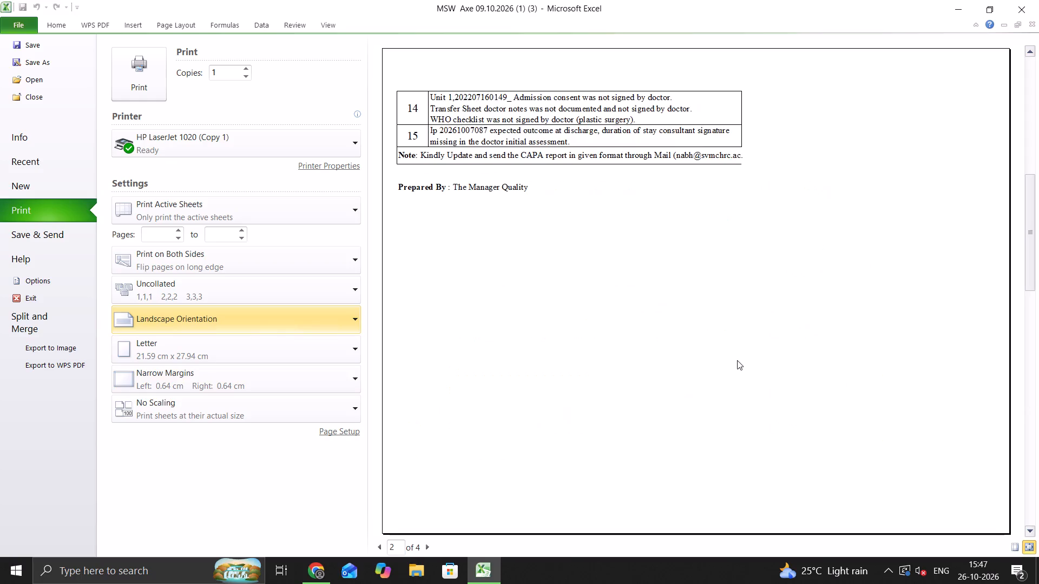
pyautogui.scroll(-1, 737, 360)
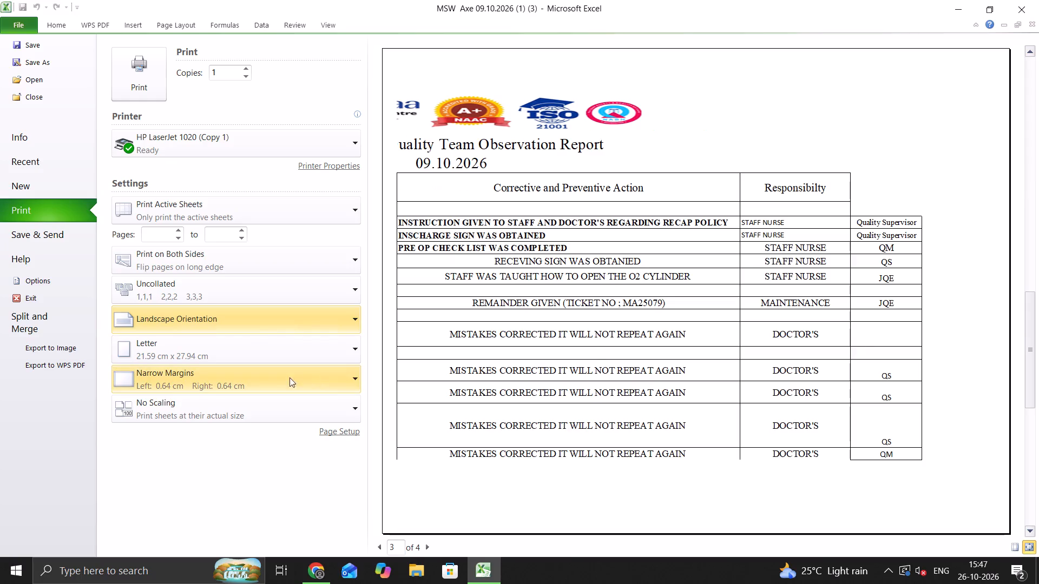
# Set the printout's paper size to A4 and check the landscape preview pages back to the first one.
pyautogui.click(260, 353)
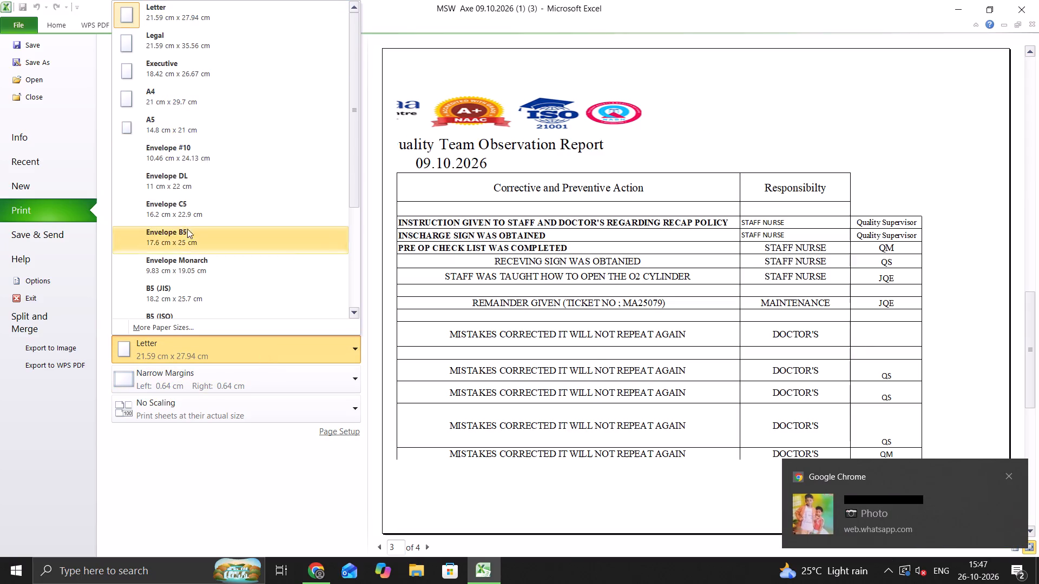
pyautogui.click(173, 110)
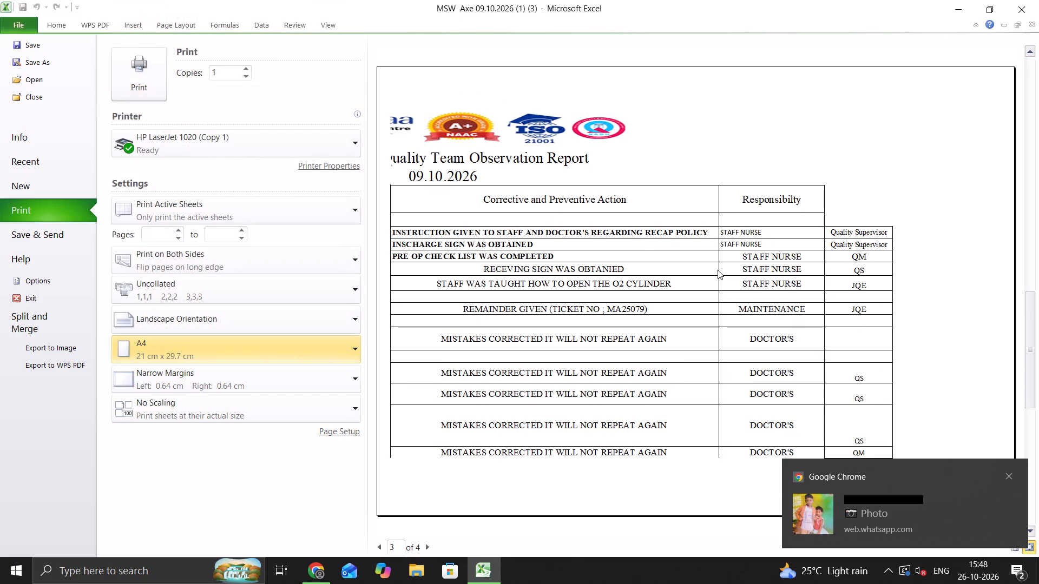
pyautogui.scroll(-1, 718, 269)
pyautogui.scroll(3, 719, 265)
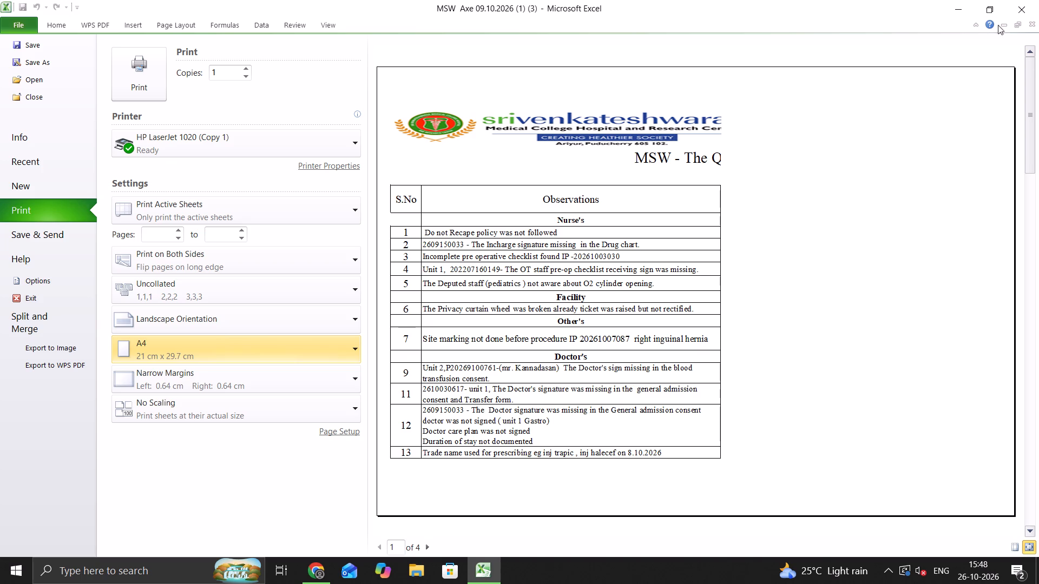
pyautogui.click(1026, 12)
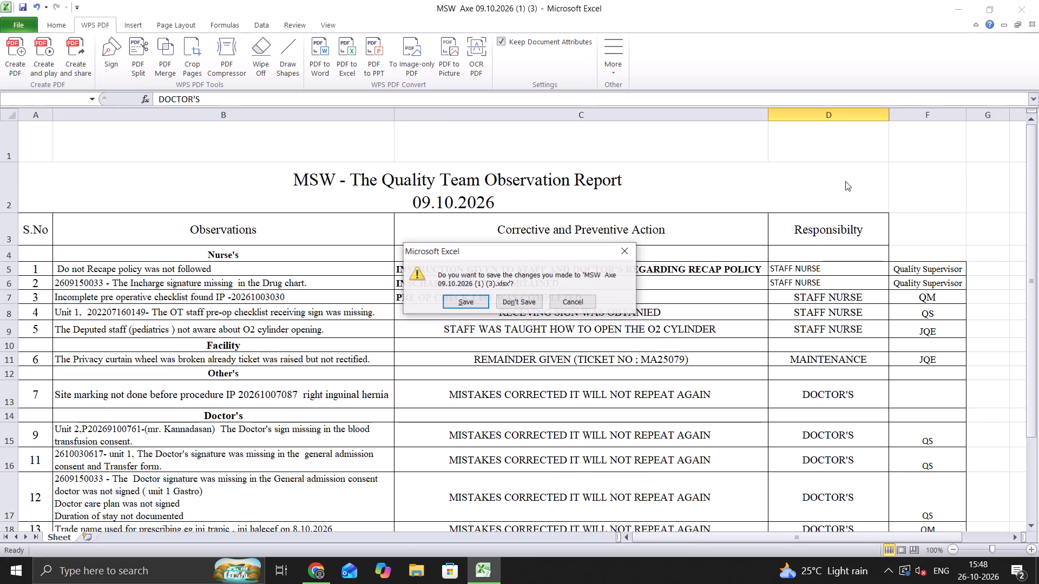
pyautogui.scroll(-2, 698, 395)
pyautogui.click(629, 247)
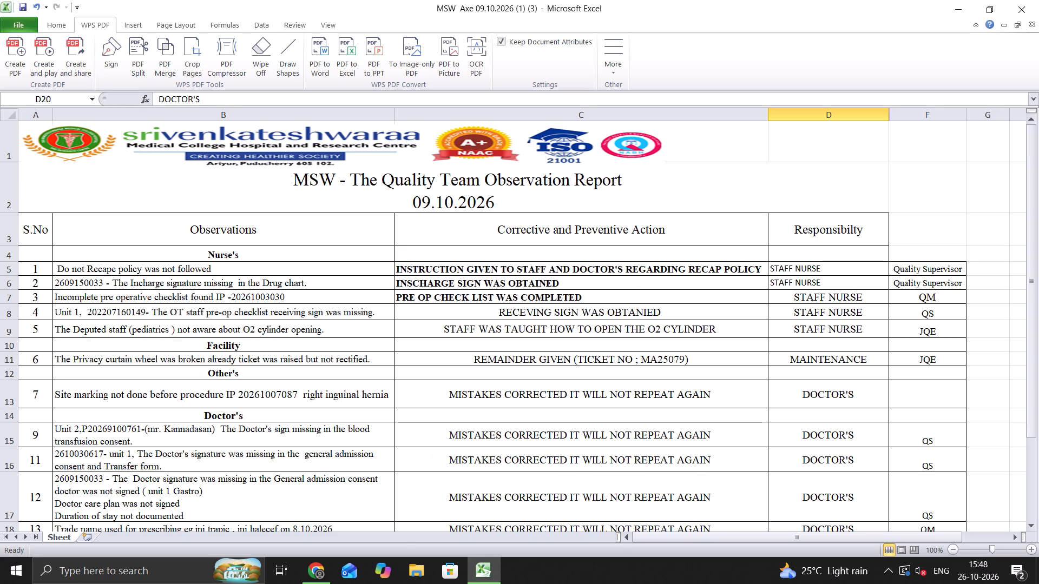
# Look over the whole report on the sheet with its page break lines, and return to the print preview.
pyautogui.moveTo(991, 545); pyautogui.dragTo(982, 546)
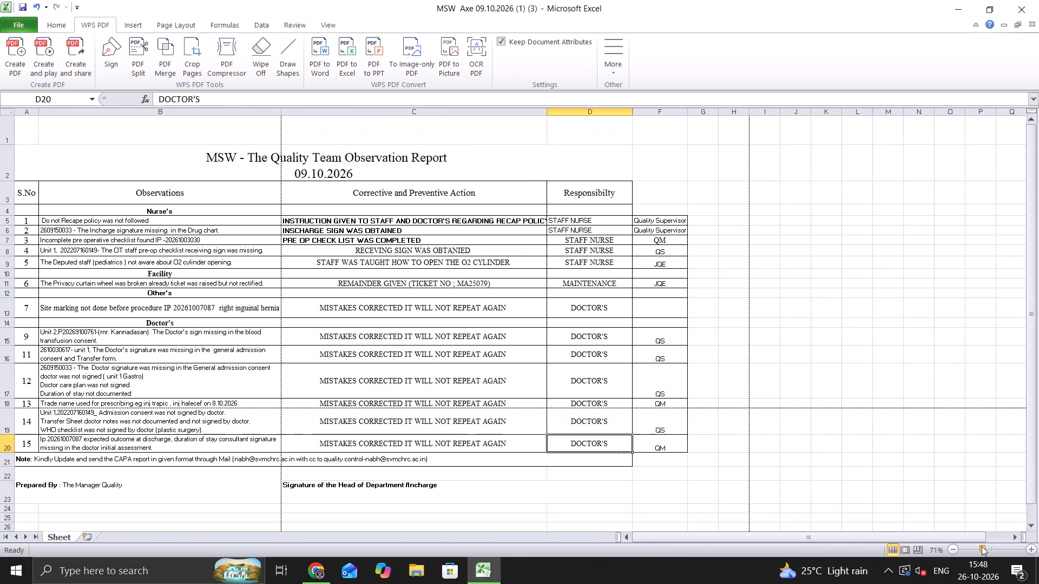
pyautogui.moveTo(982, 546); pyautogui.dragTo(982, 547)
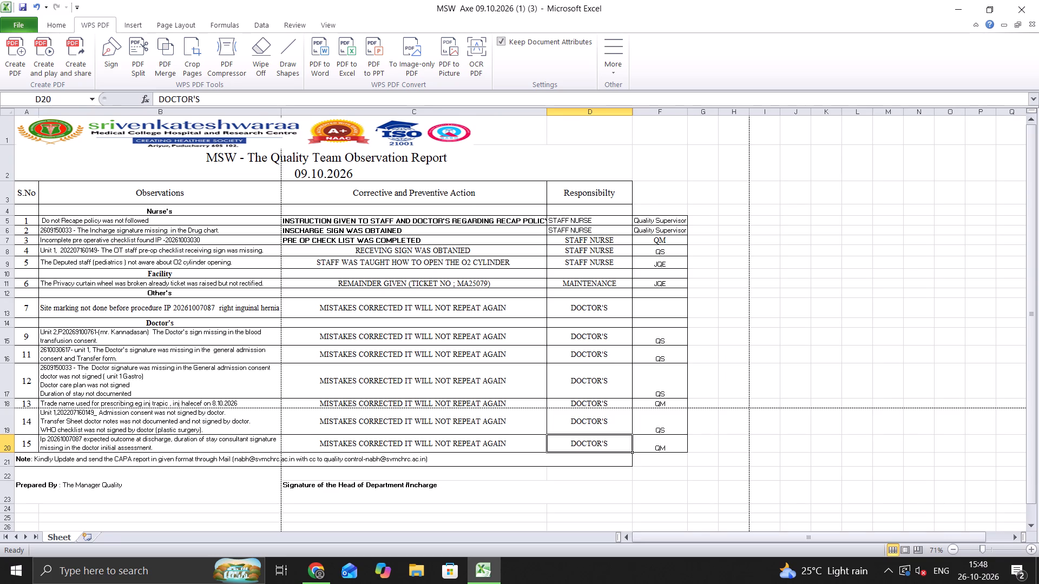
pyautogui.hotkey('shift', 'p')
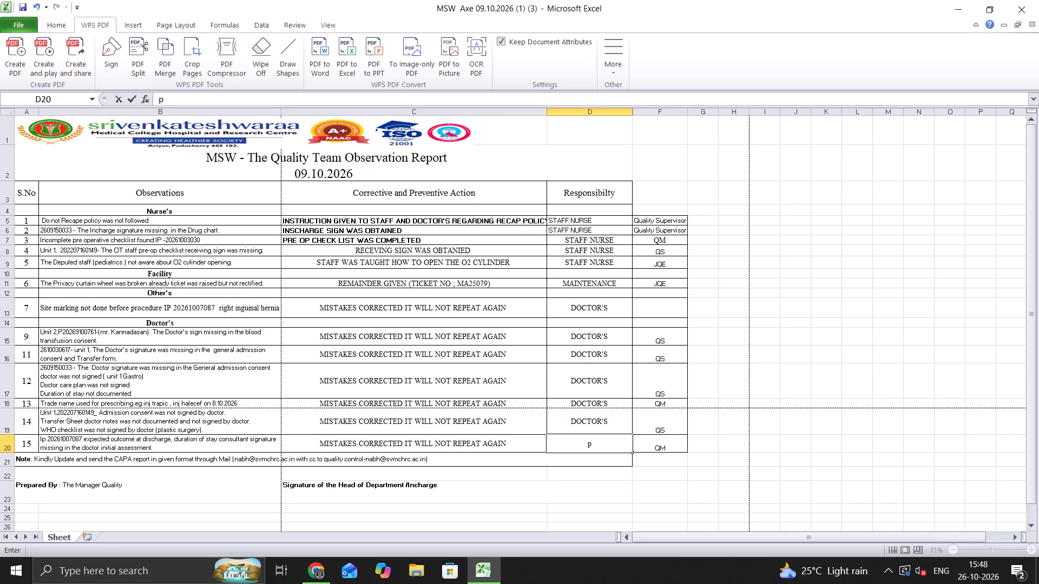
pyautogui.hotkey('ctrl', 'p')
pyautogui.scroll(-1, 283, 325)
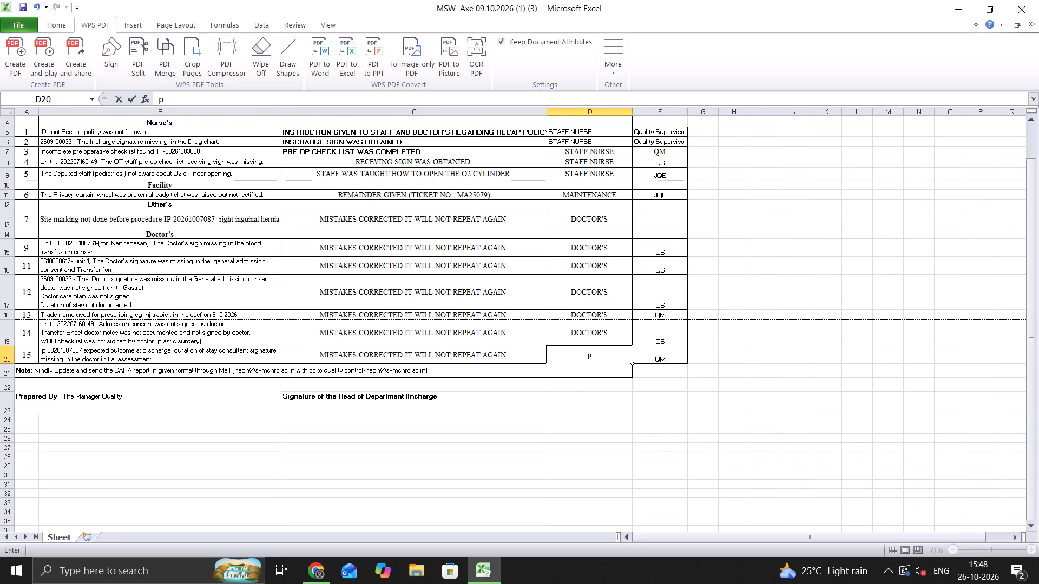
pyautogui.click(823, 361)
pyautogui.hotkey('ctrl', 'p')
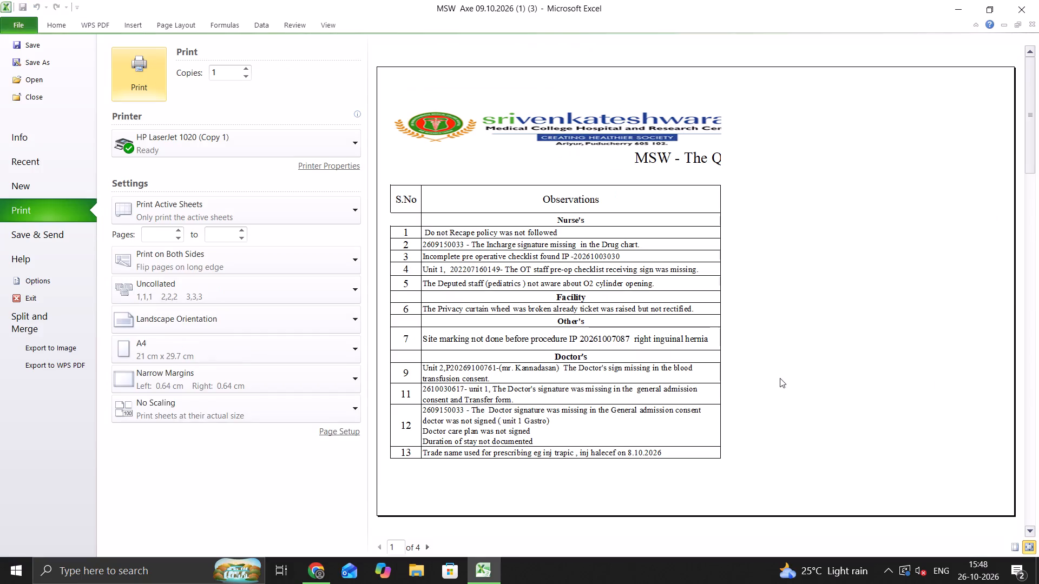
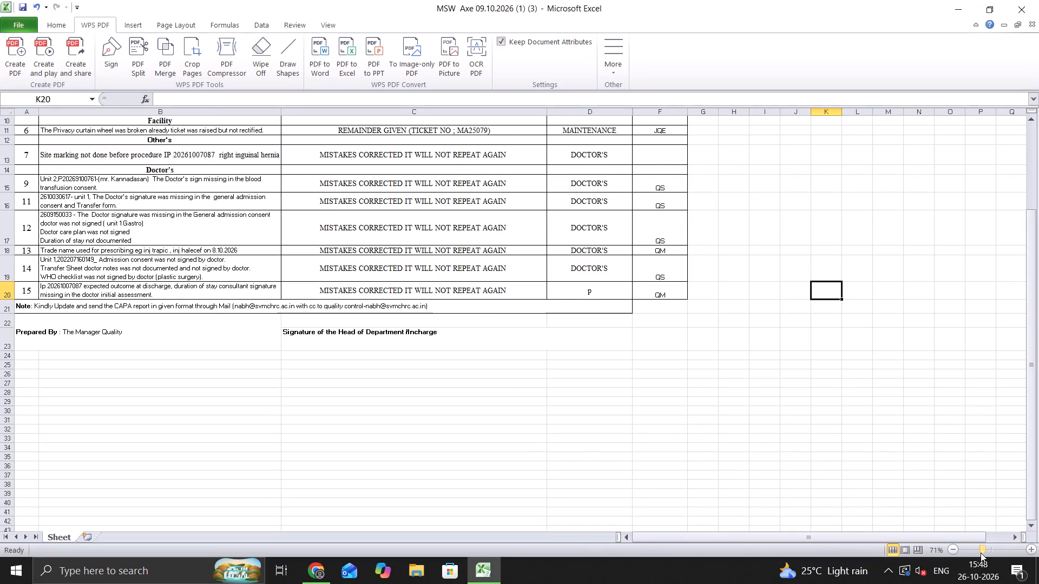
# Examine the whole report against its page break lines, from the logo header to the signature row.
pyautogui.moveTo(981, 553); pyautogui.dragTo(966, 553)
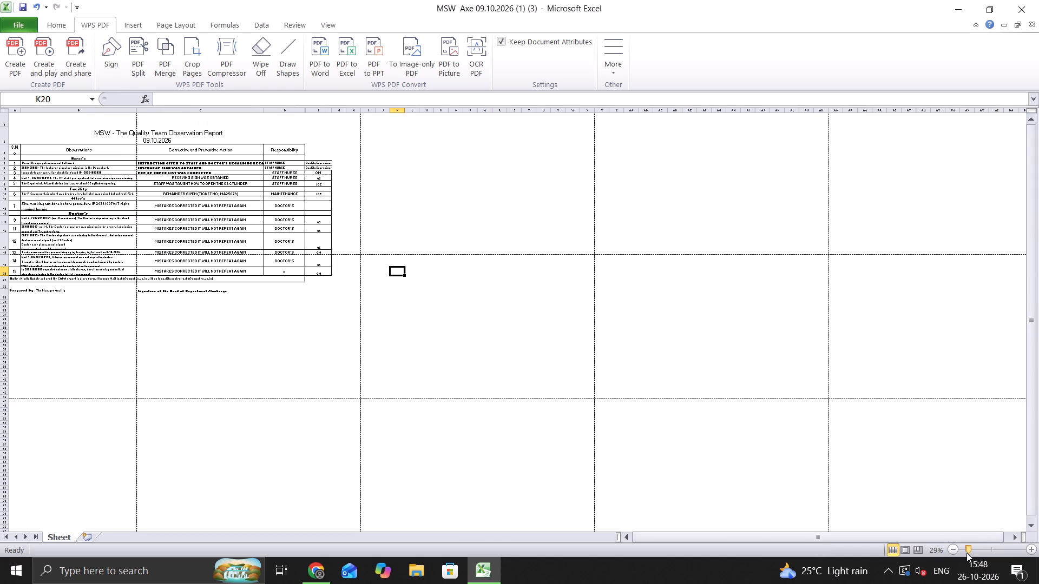
pyautogui.moveTo(966, 553); pyautogui.dragTo(948, 542)
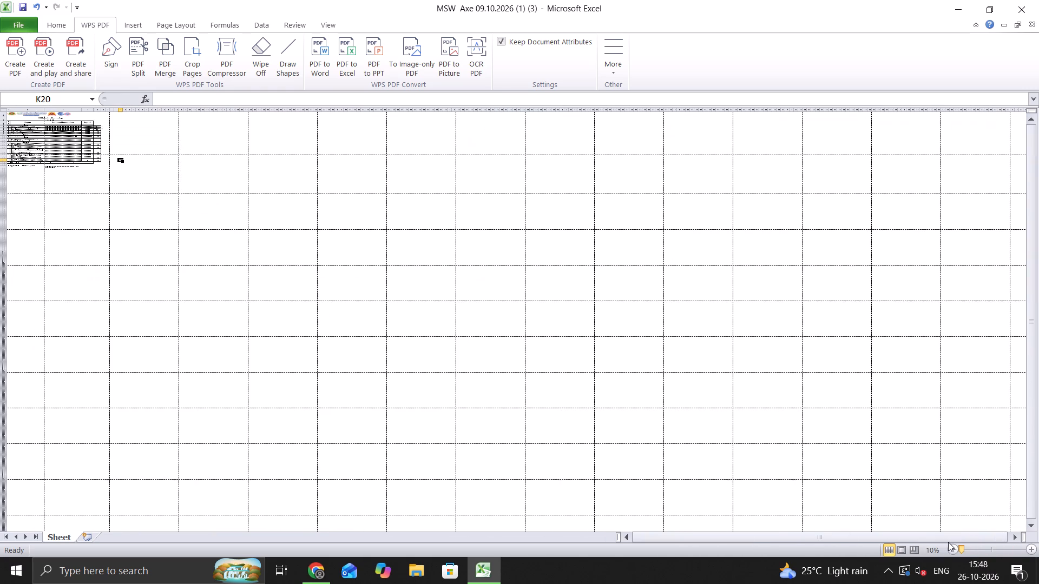
pyautogui.moveTo(948, 542); pyautogui.dragTo(956, 542)
pyautogui.click(984, 549)
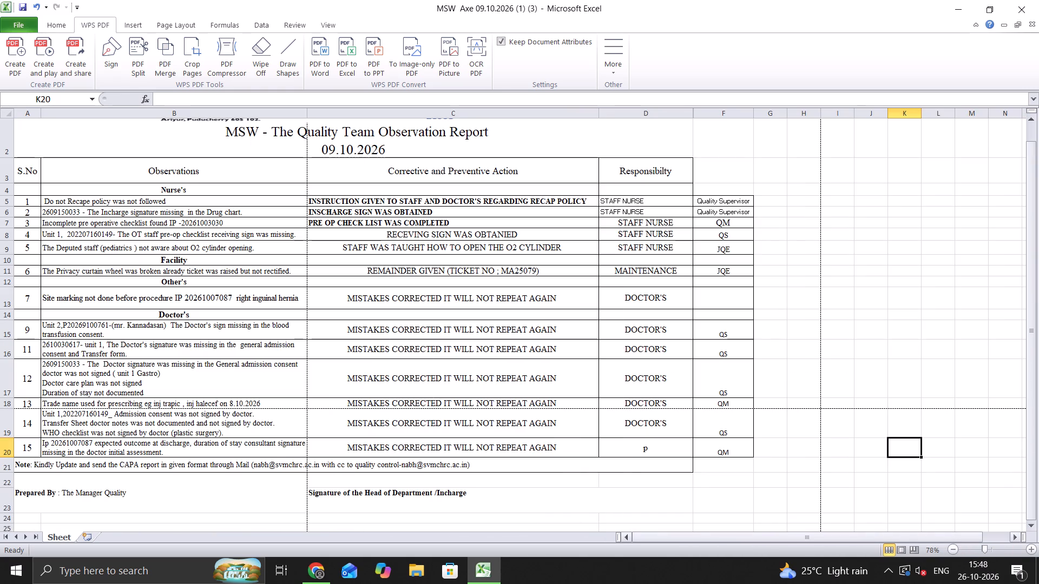
pyautogui.scroll(1, 406, 230)
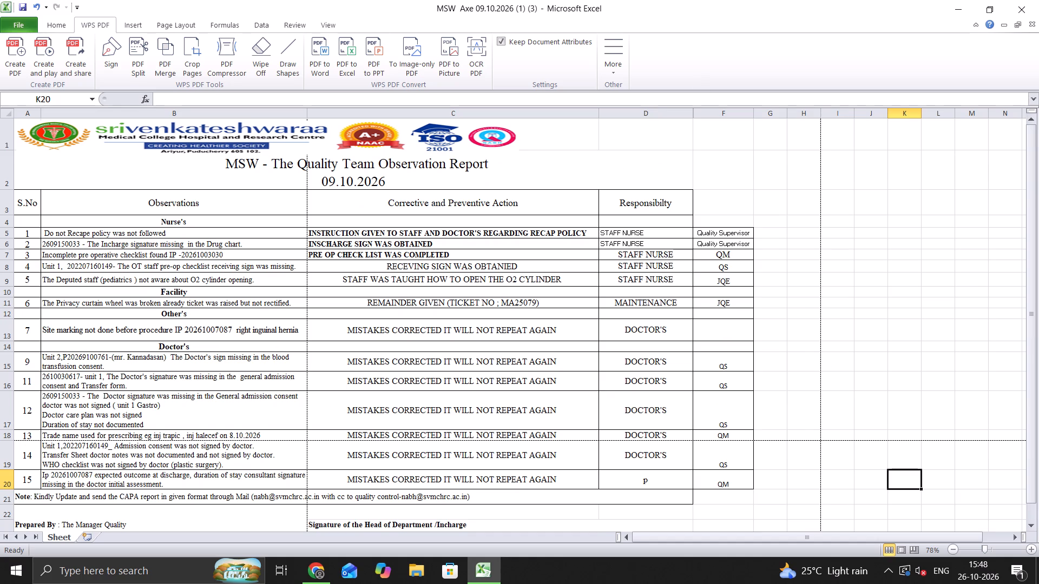
pyautogui.scroll(-1, 405, 200)
pyautogui.scroll(1, 405, 200)
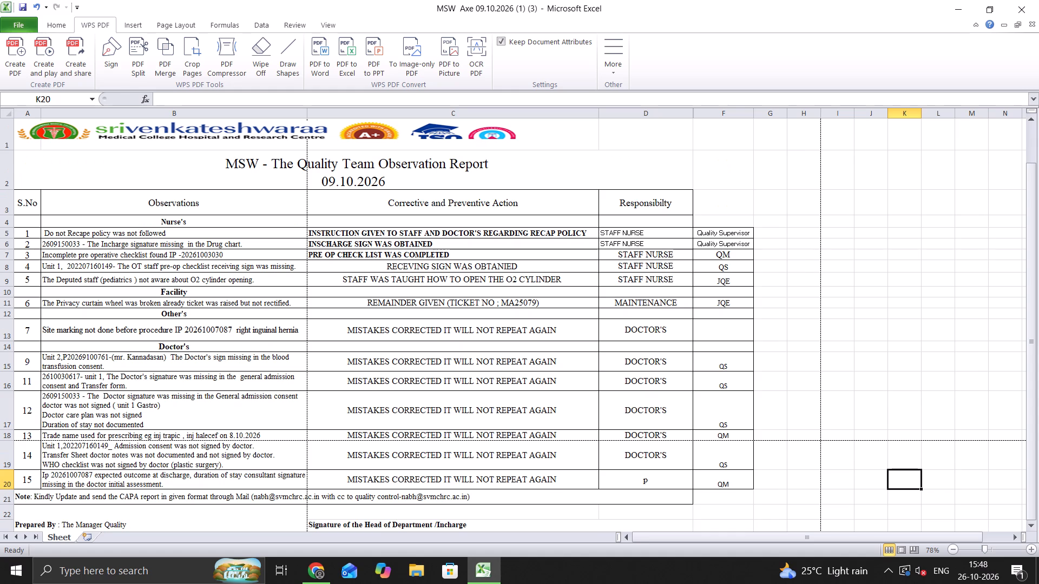
pyautogui.scroll(-2, 481, 271)
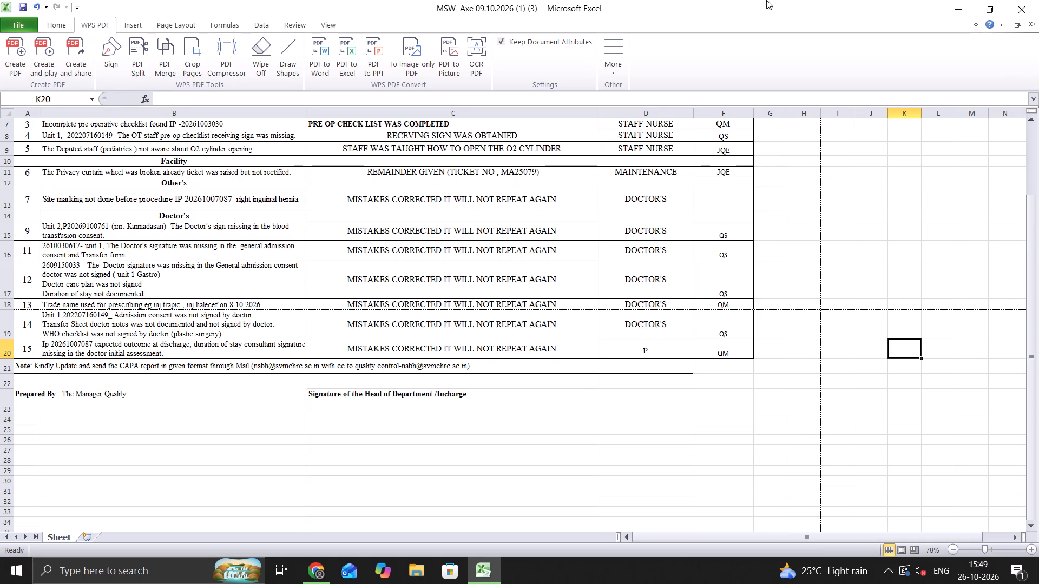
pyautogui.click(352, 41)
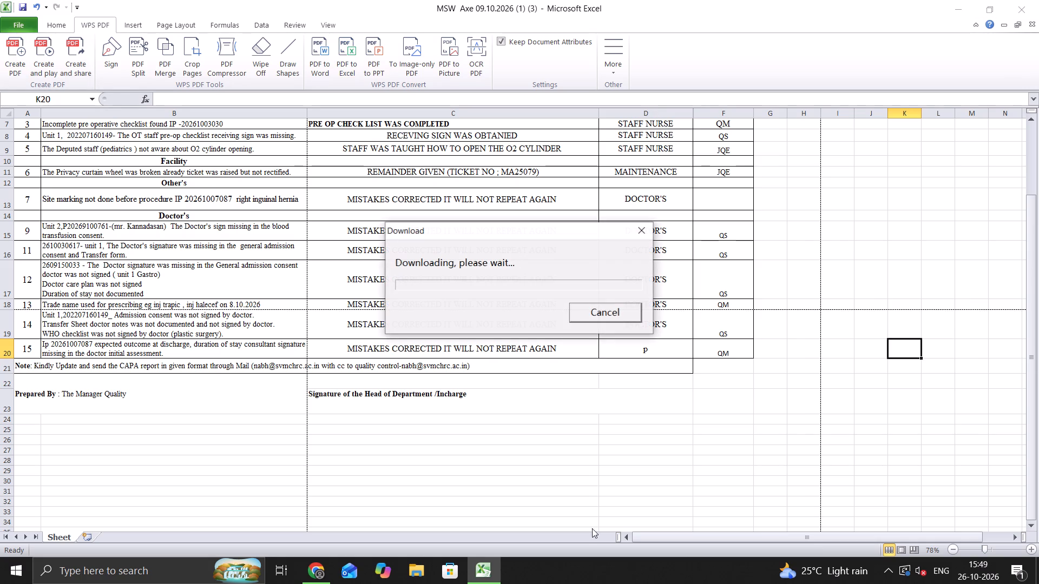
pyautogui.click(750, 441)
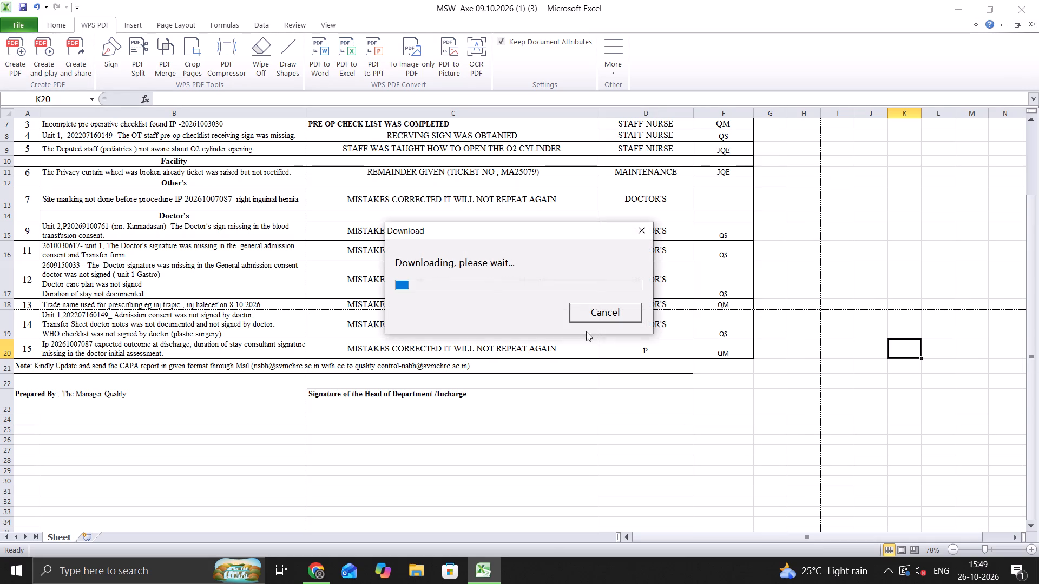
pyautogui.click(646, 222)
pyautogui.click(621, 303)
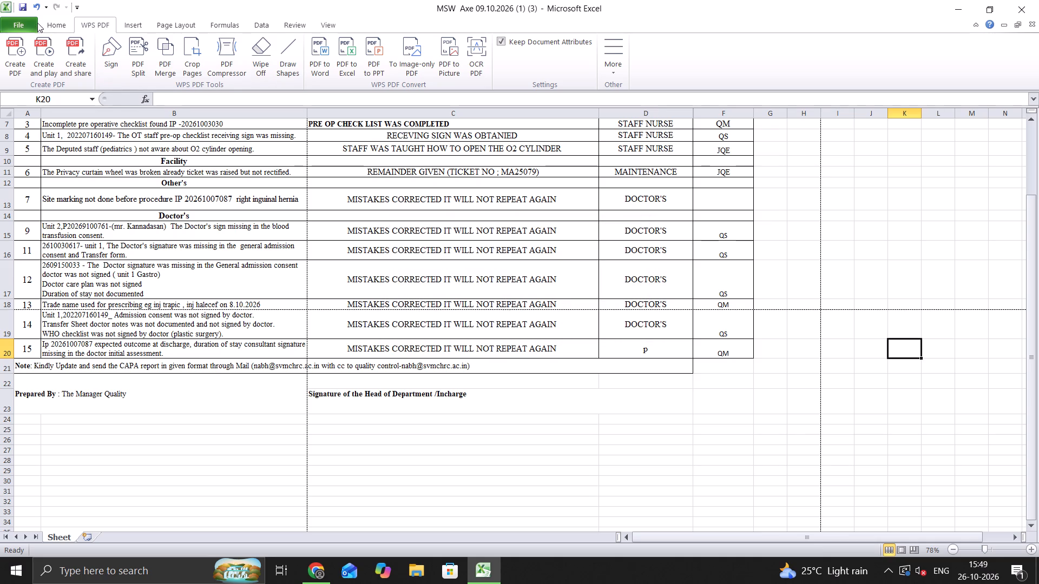
# Save the MSW observation report workbook.
pyautogui.click(23, 9)
# Open the workbook's file information page.
pyautogui.click(24, 25)
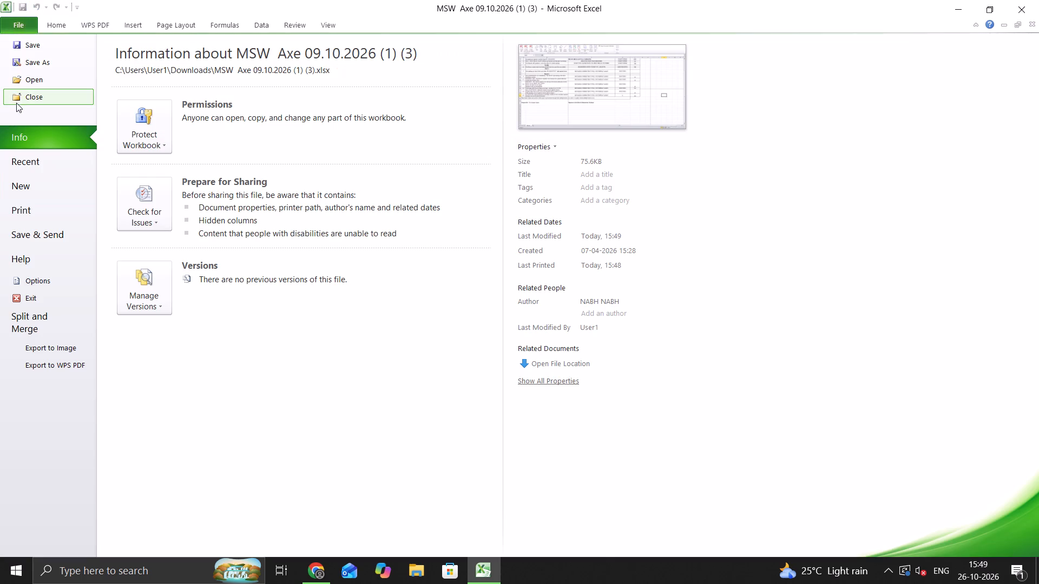
# Save a copy of the workbook as an Excel Workbook named MSW CAPA OCT in the Downloads folder.
pyautogui.click(24, 64)
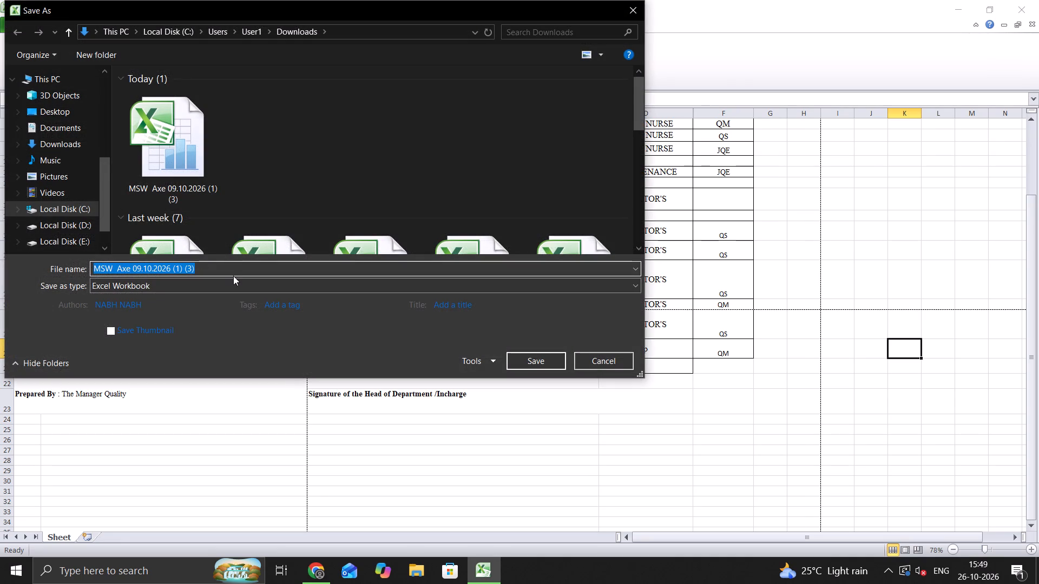
pyautogui.click(233, 276)
pyautogui.press('BackSpace')
pyautogui.press('BackSpace')
pyautogui.press('BackSpace')
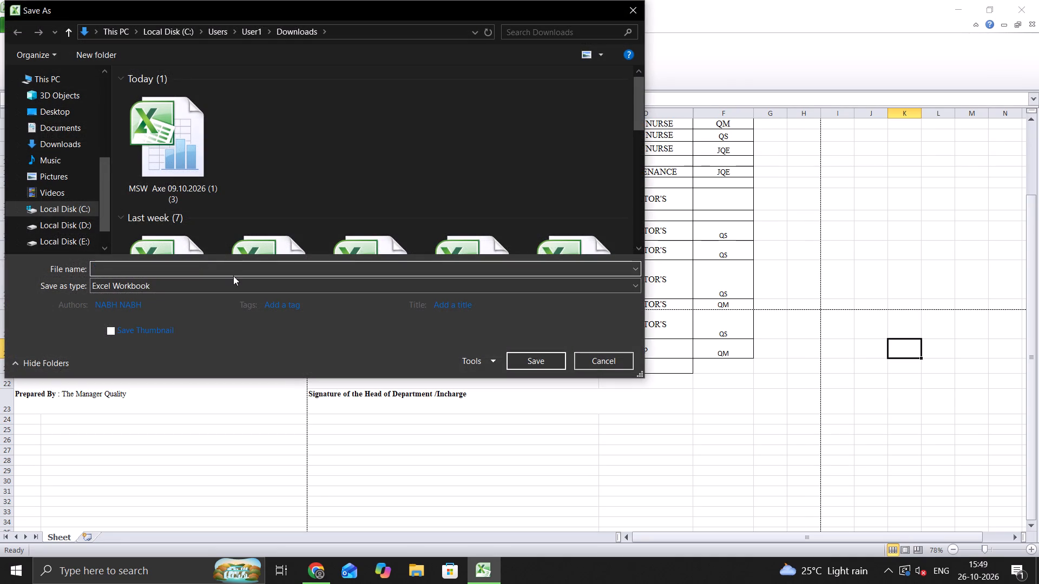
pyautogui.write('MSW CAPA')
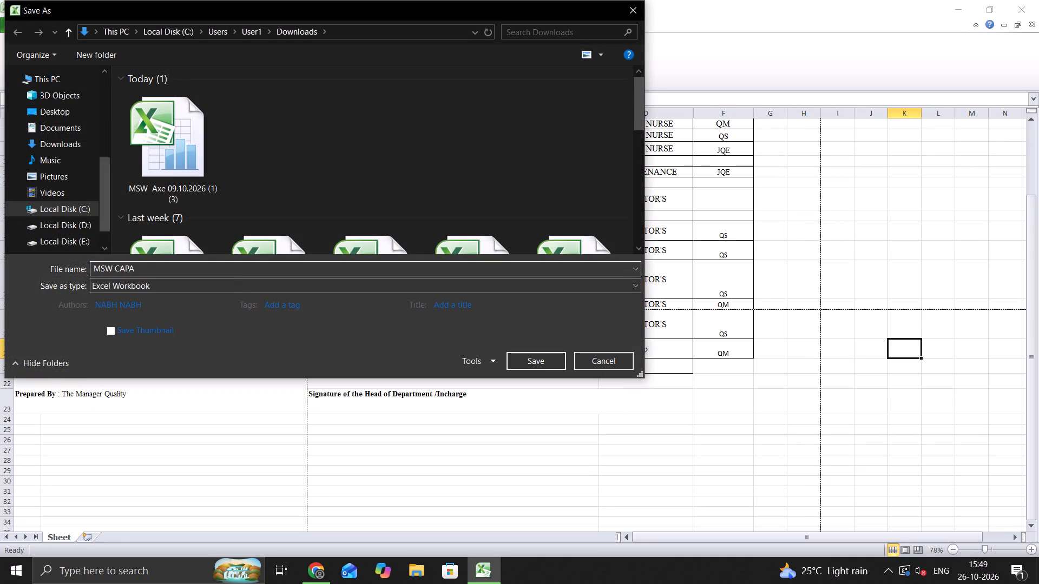
pyautogui.click(214, 270)
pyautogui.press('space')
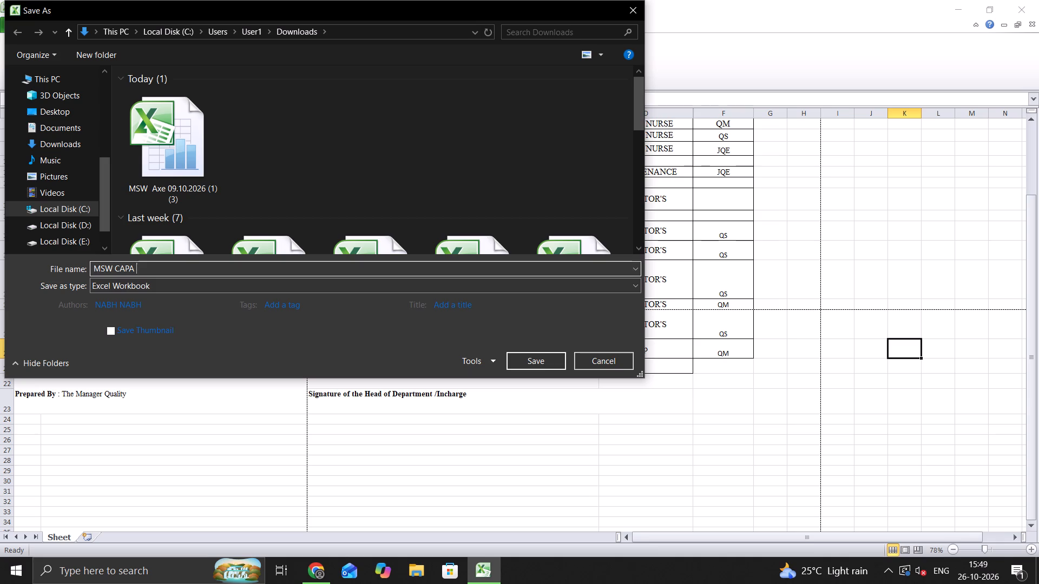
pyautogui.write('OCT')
pyautogui.click(215, 280)
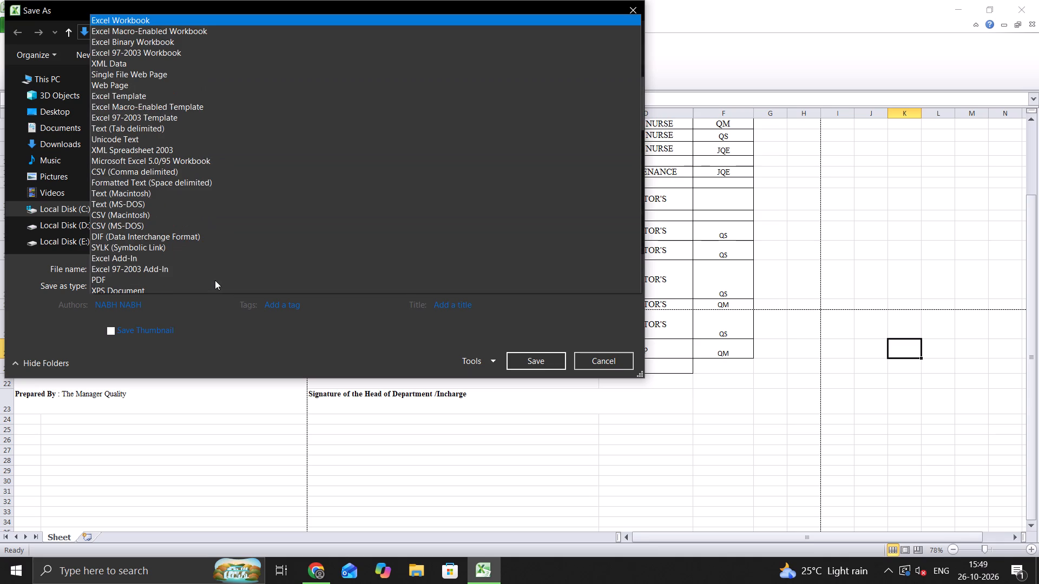
pyautogui.click(168, 314)
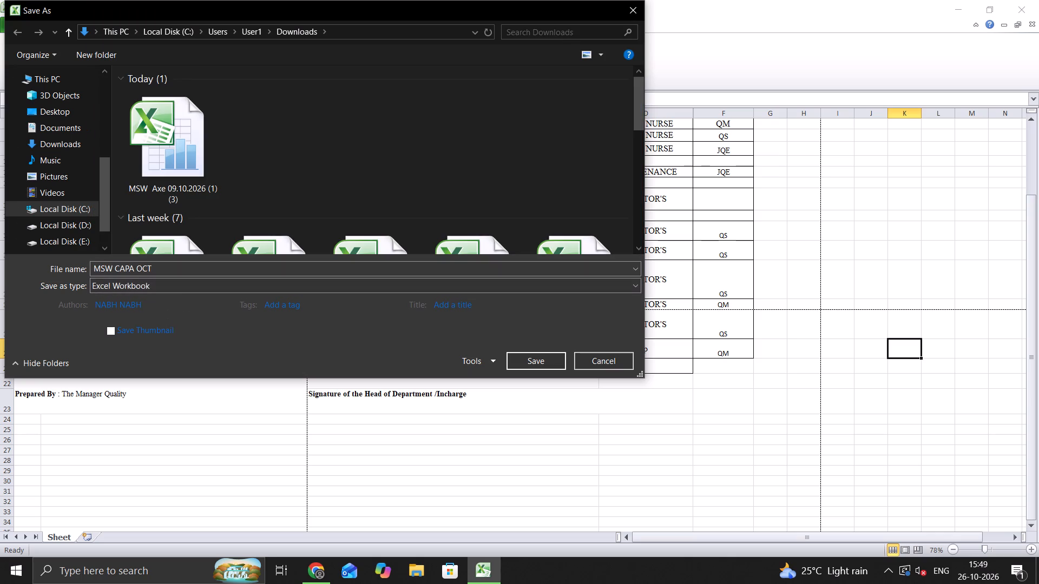
pyautogui.click(36, 143)
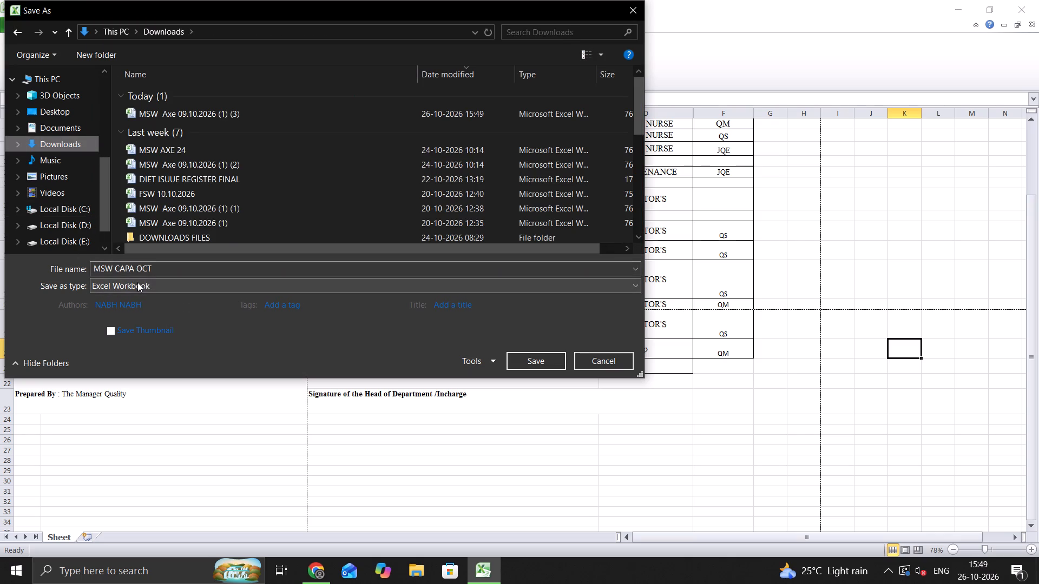
pyautogui.click(525, 356)
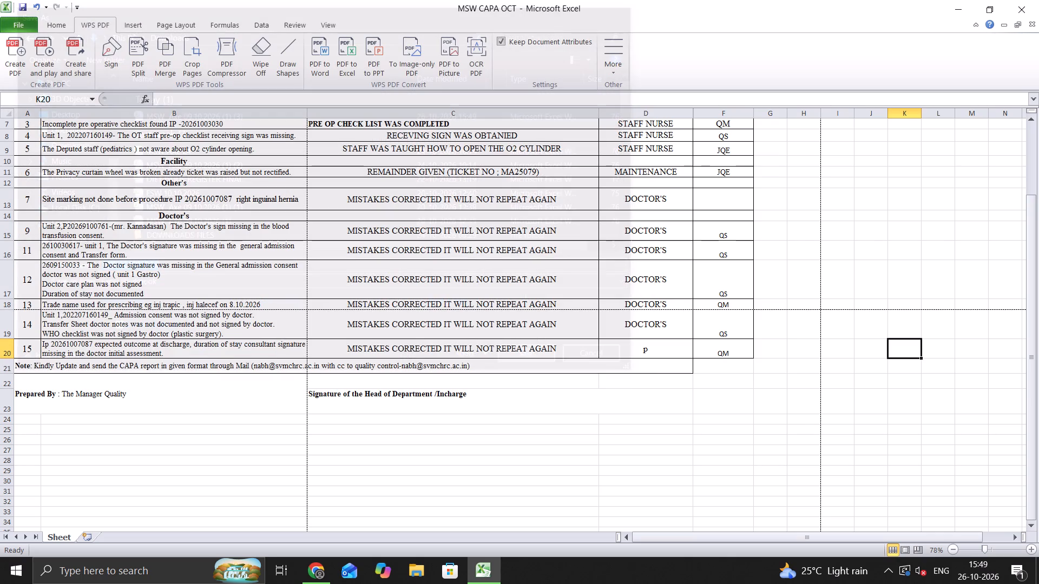